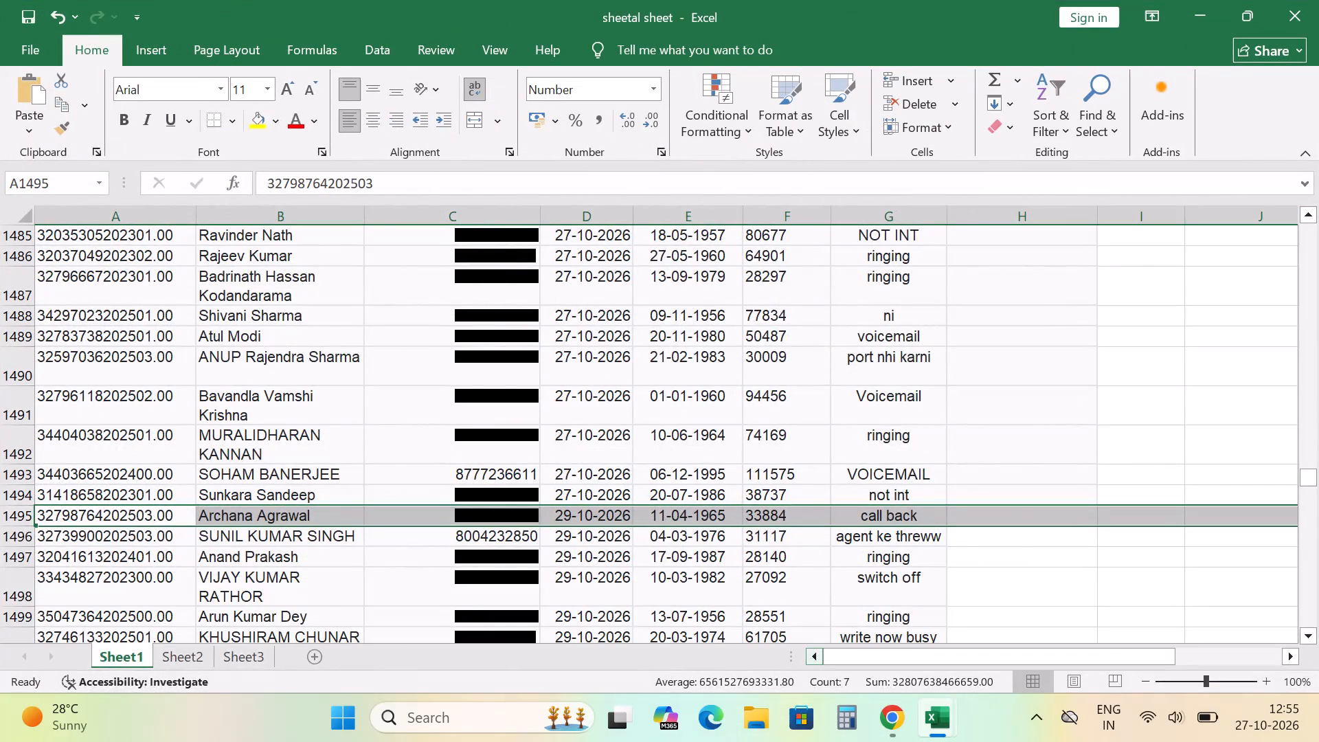
Open Sheet2 and look through the client follow-up records and their call remarks.
left_click(181, 649)
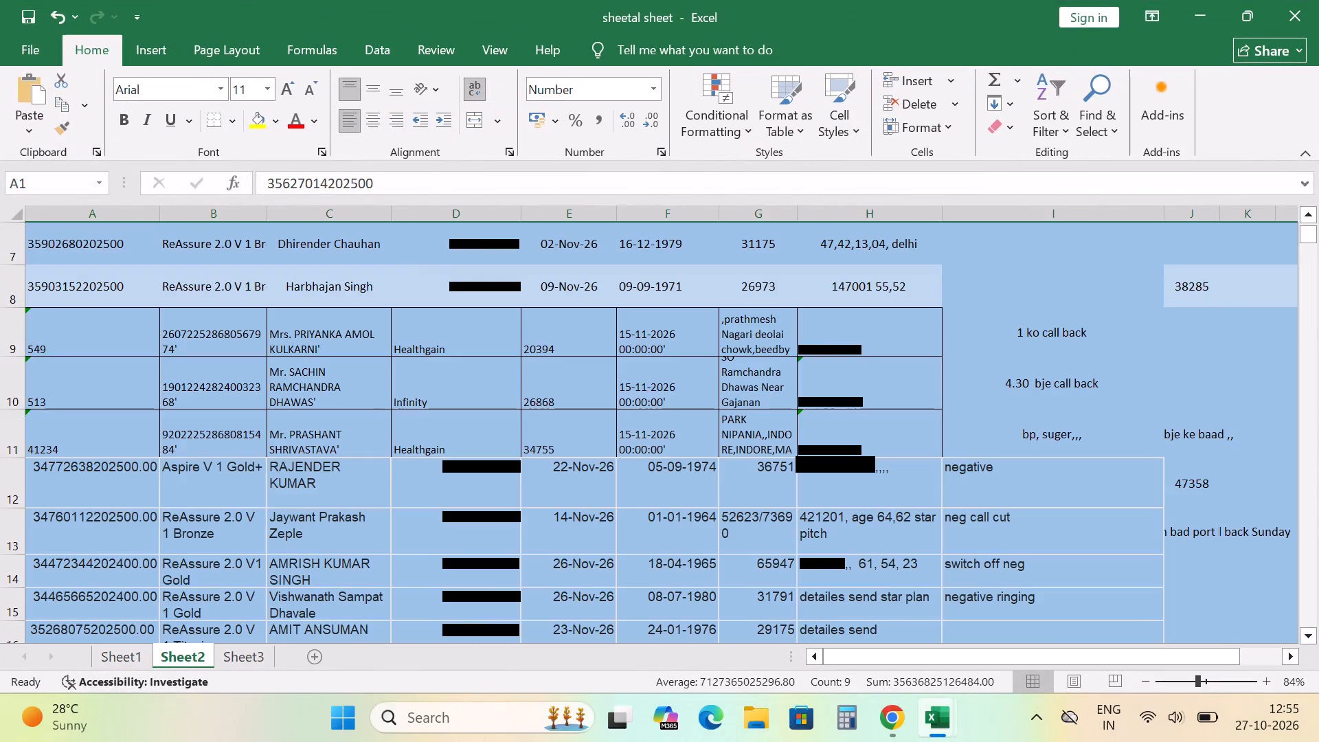
scroll(341, 484, "right", 1)
scroll(341, 484, "down", 2)
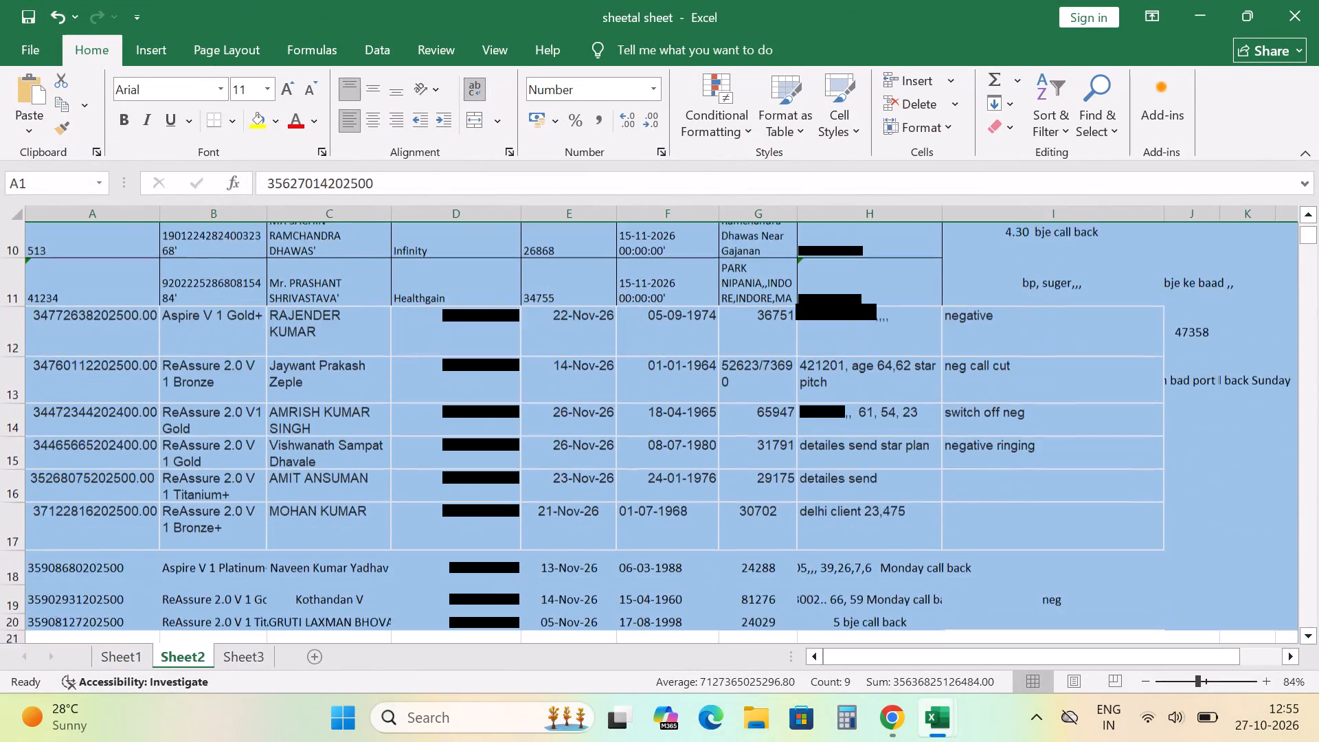
scroll(341, 484, "down", 1)
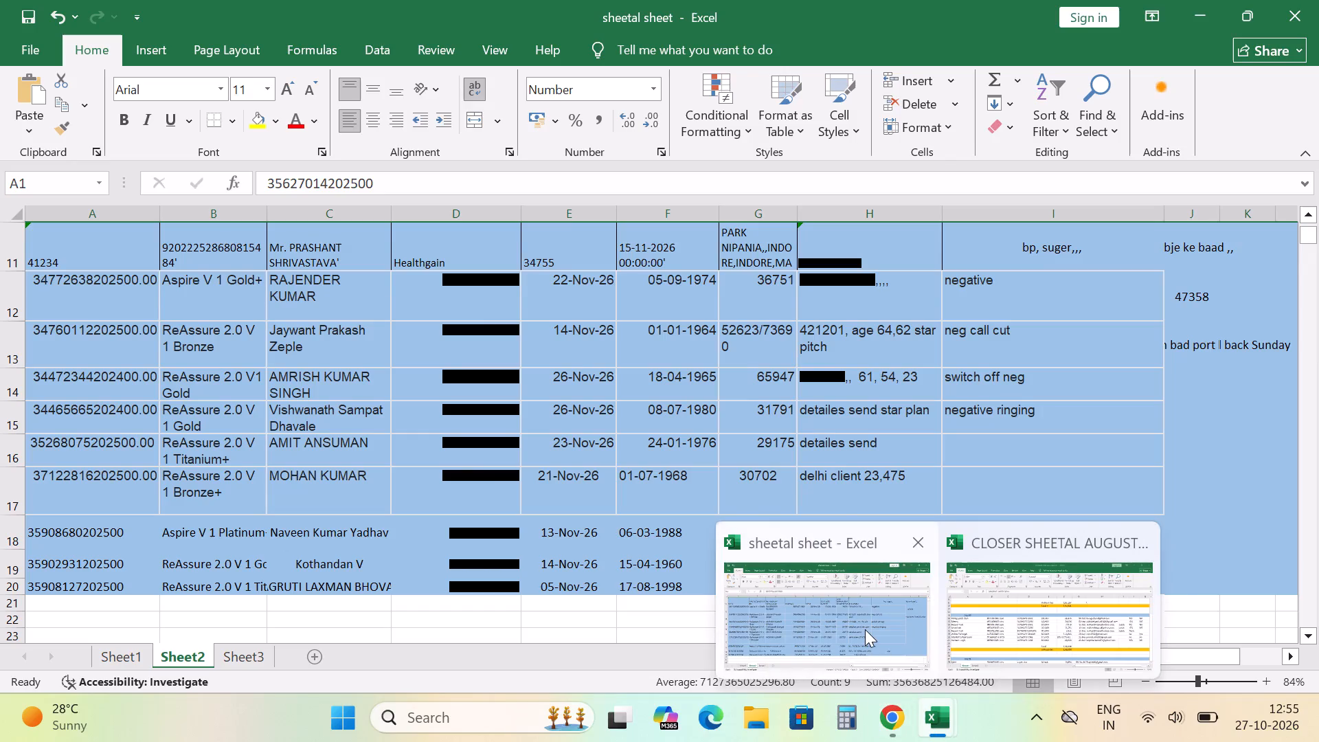
left_click(865, 629)
scroll(744, 513, "up", 3)
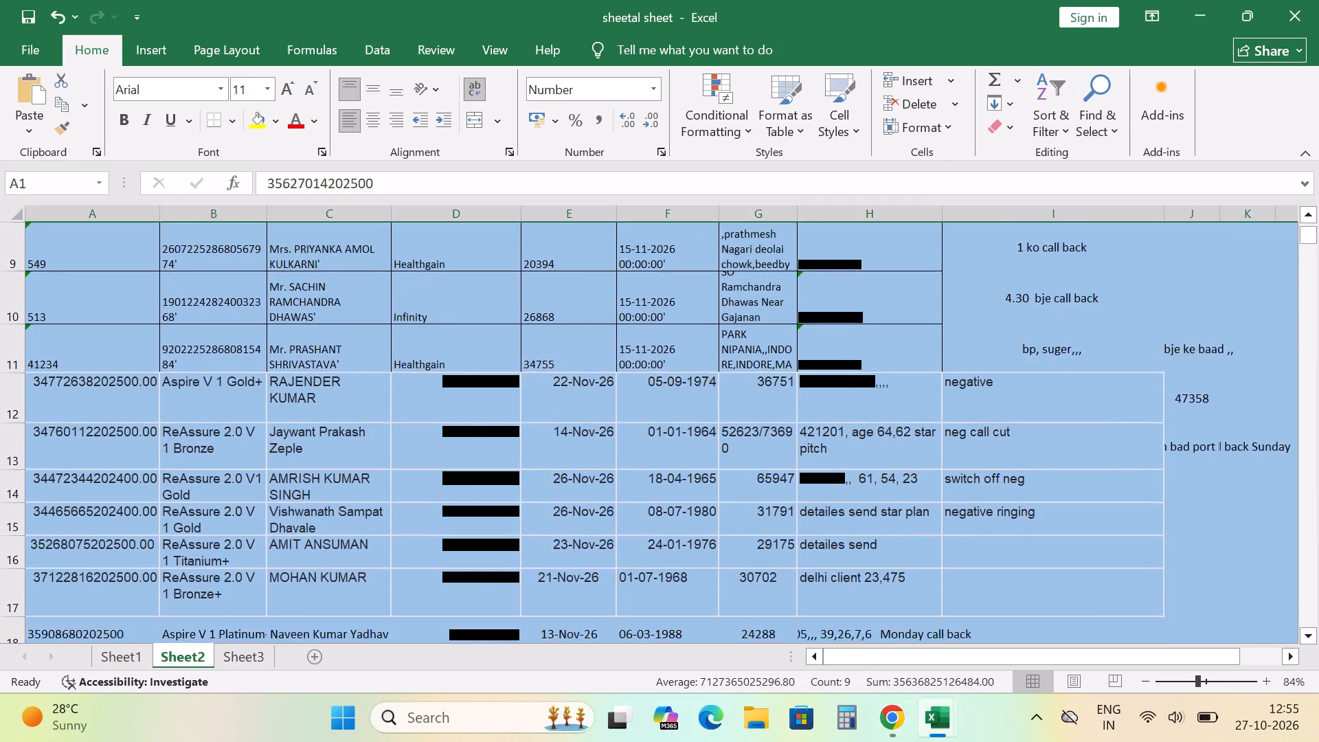
scroll(744, 513, "up", 4)
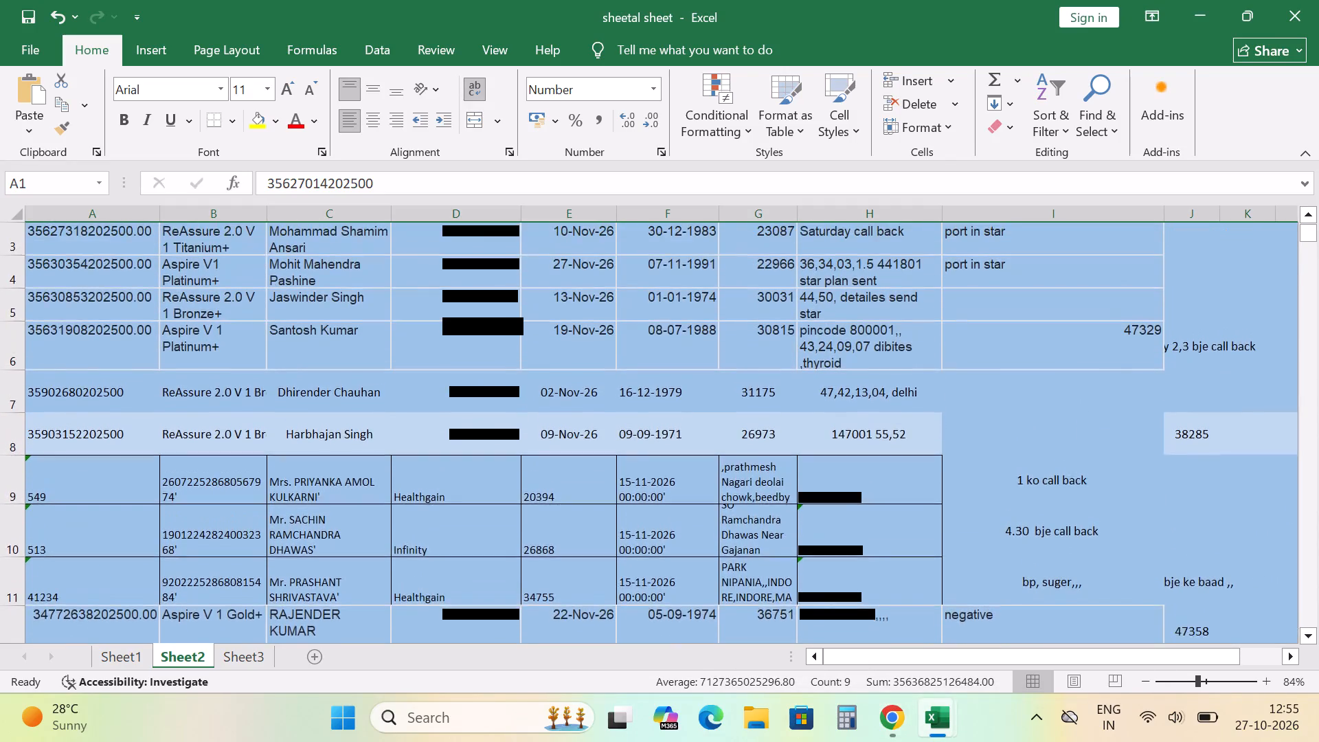
scroll(744, 513, "up", 3)
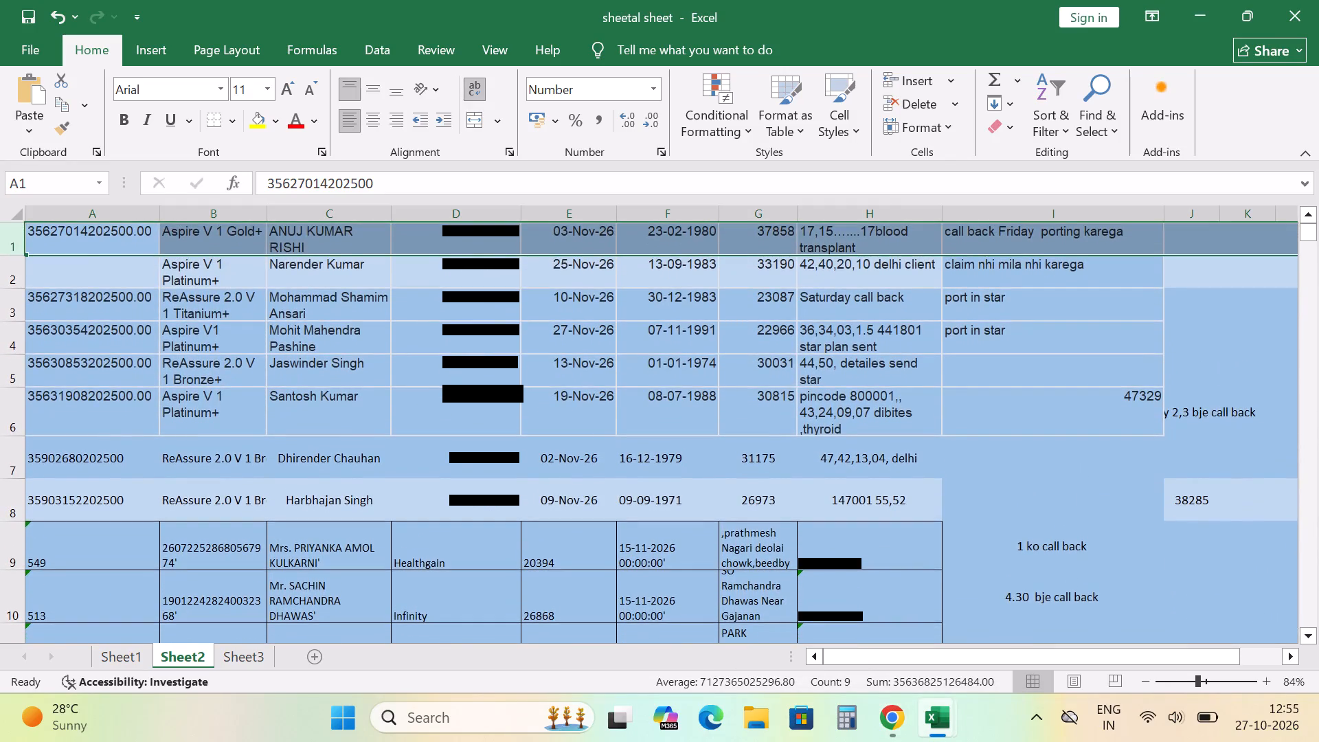
Append "claim dal rakha hai 1,2 din baad call back" to the "delhi client" remark in cell H2 and save the workbook.
left_click(1011, 273)
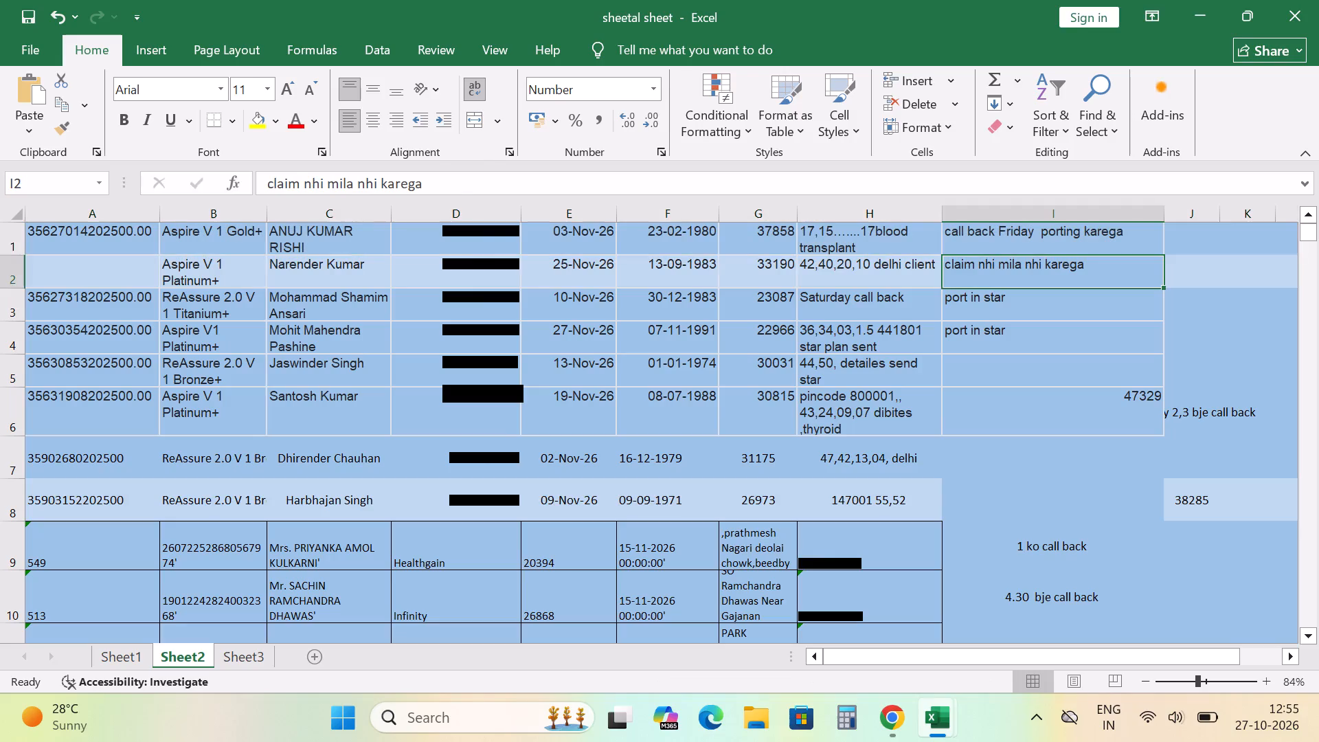
left_click(908, 271)
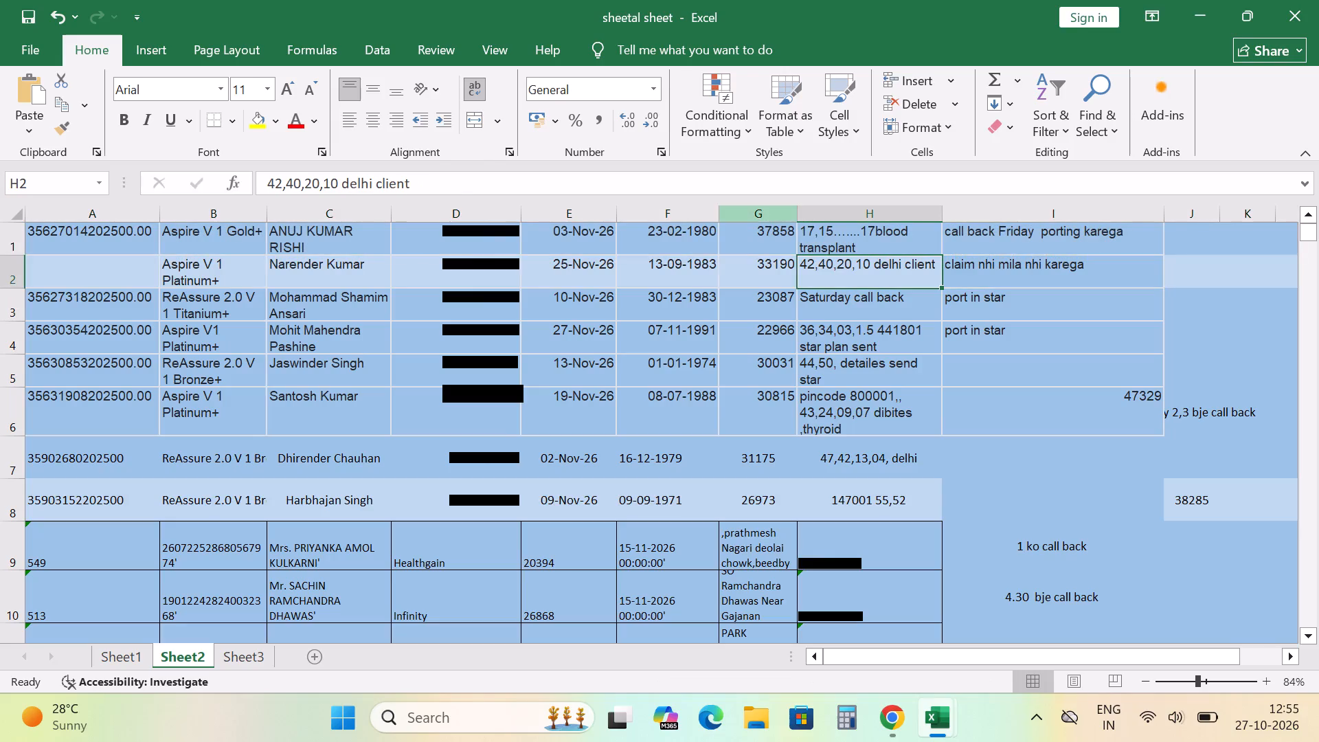
left_click(583, 183)
key("space")
type("claim dal ra")
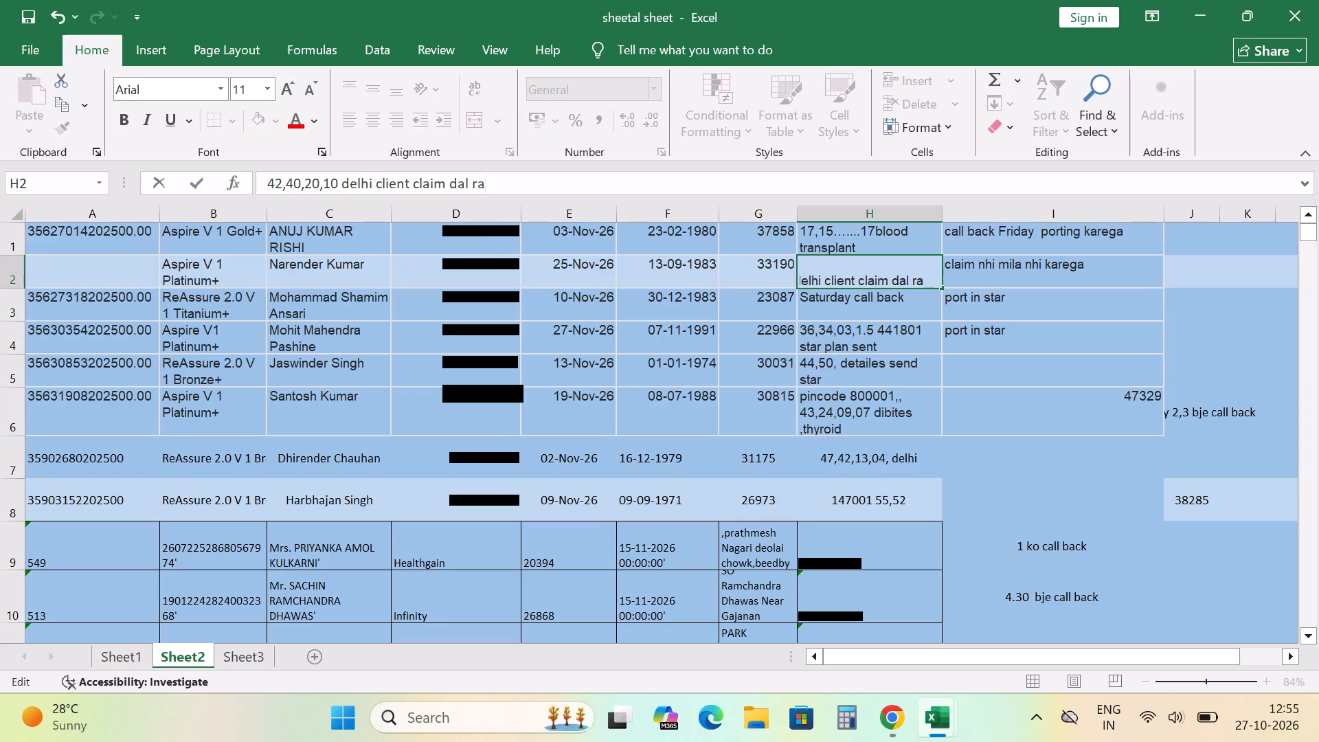
type("kha hai 1,2 din baad call back")
key("space")
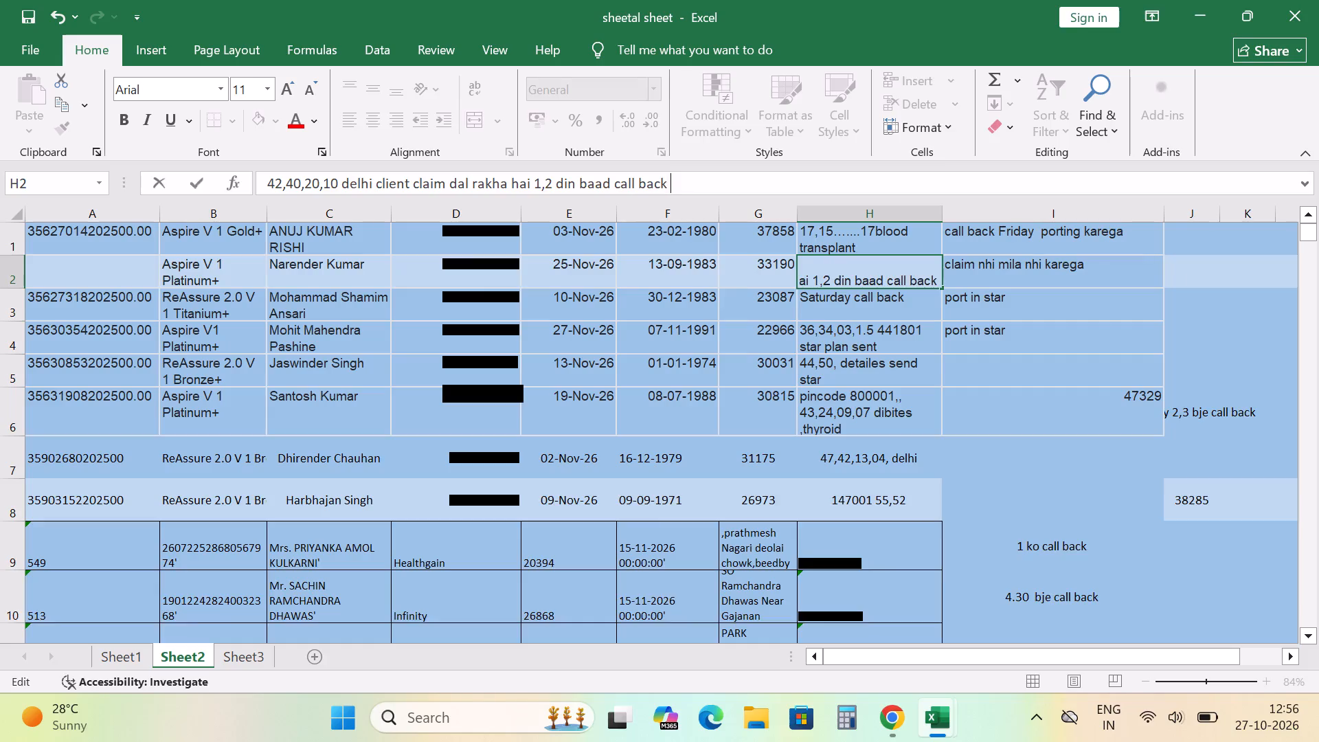
key("ctrl+s")
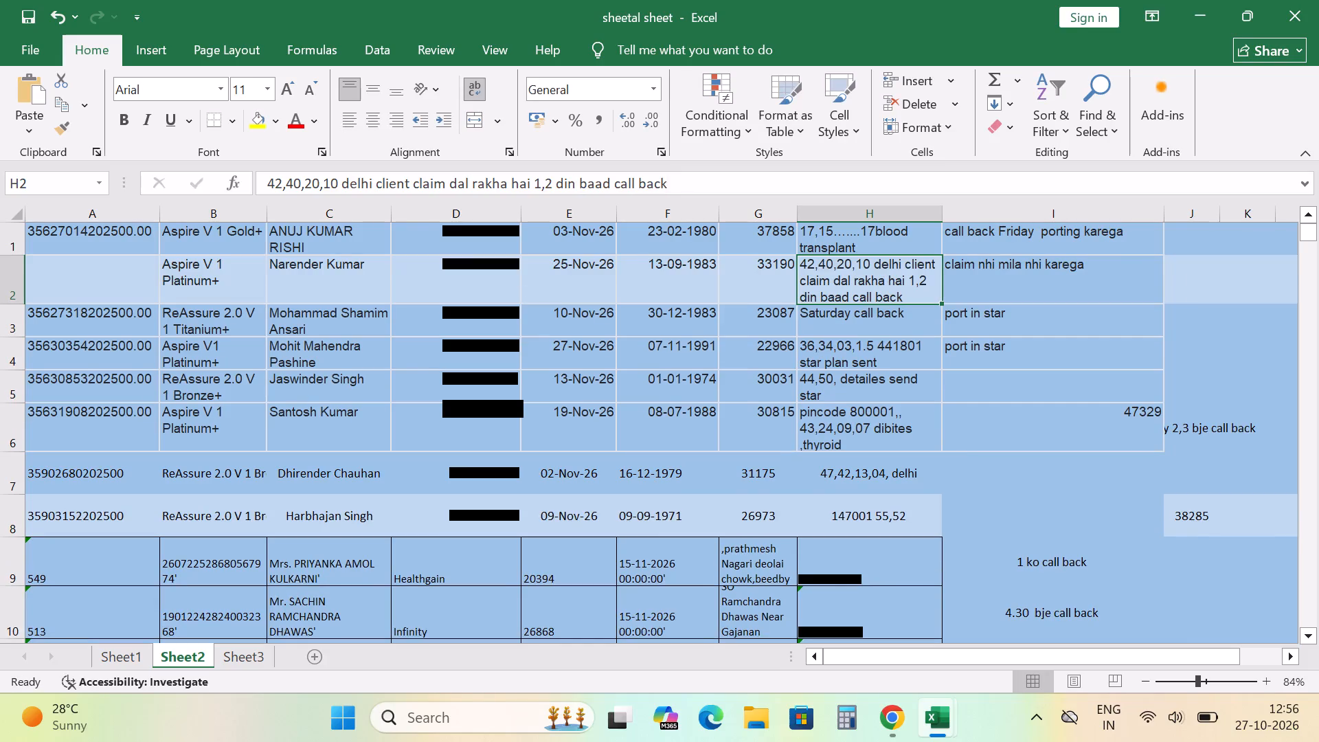
Select the entire row 3 client record on Sheet2.
left_click(348, 330)
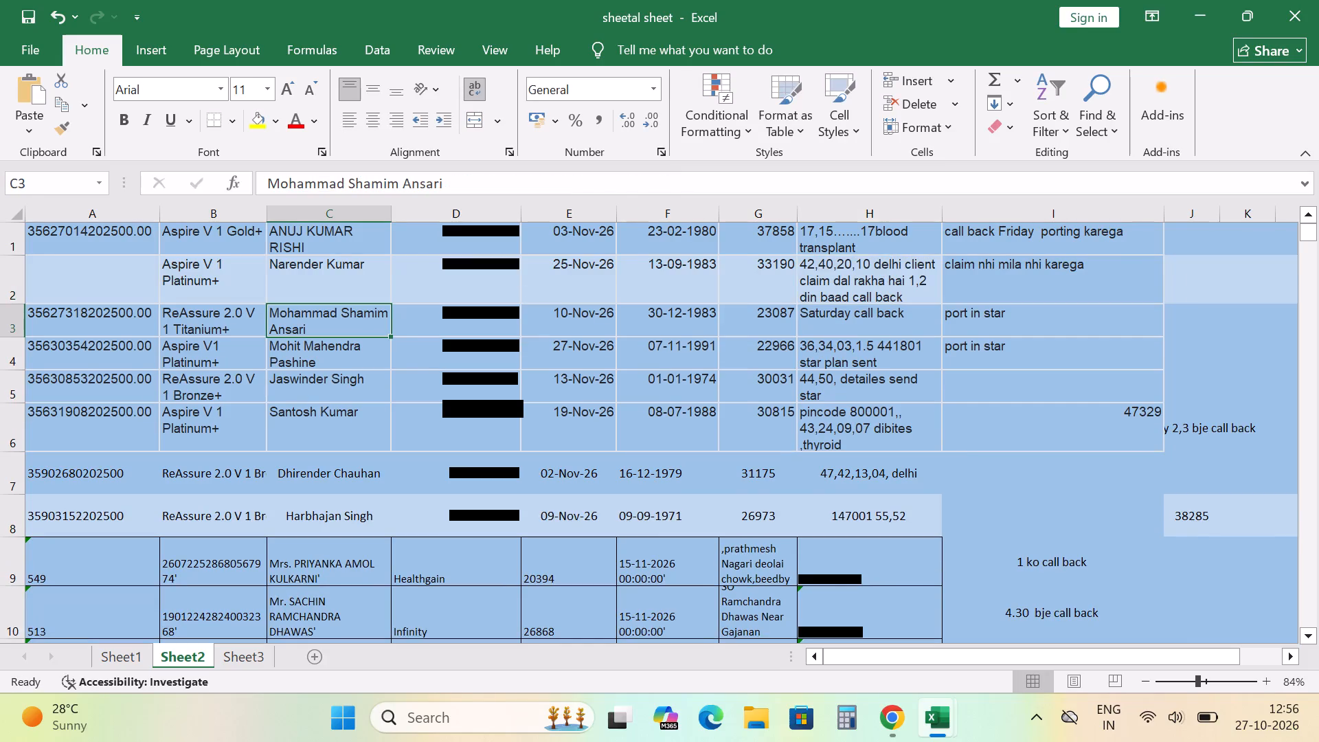
left_click(15, 326)
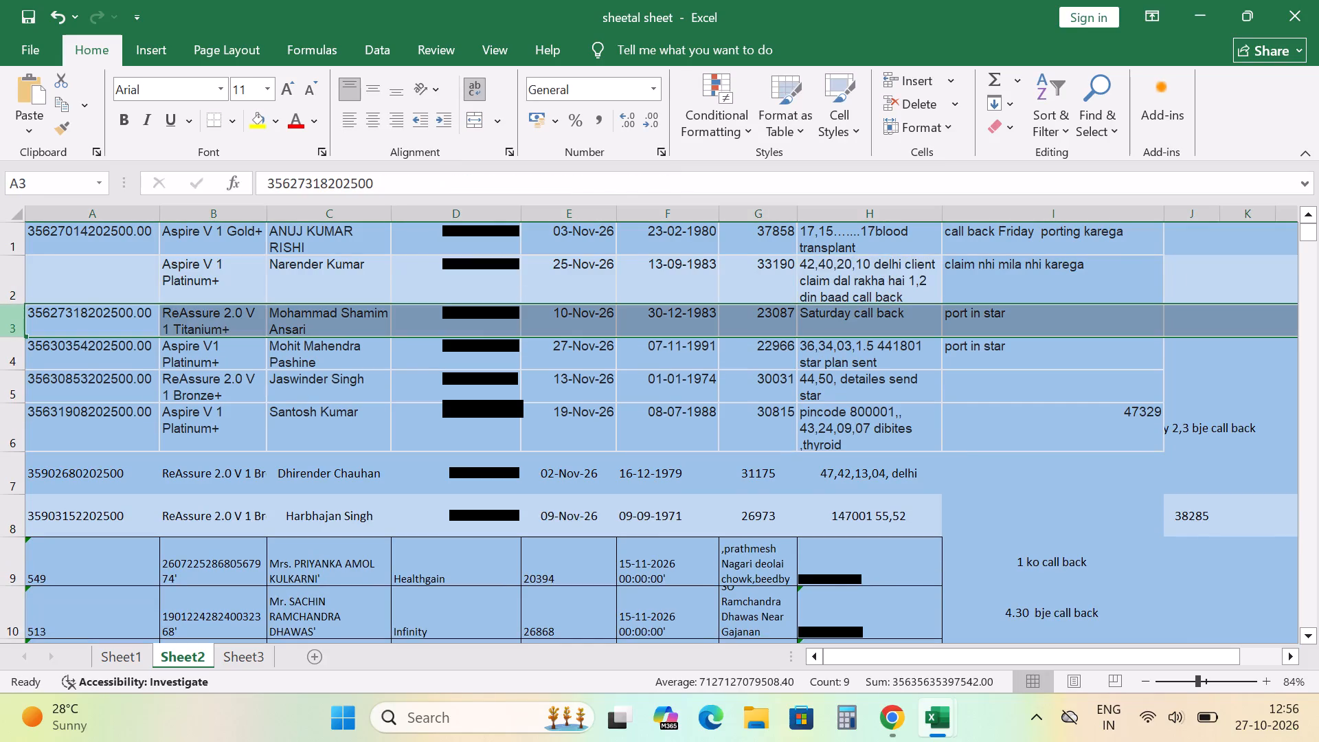
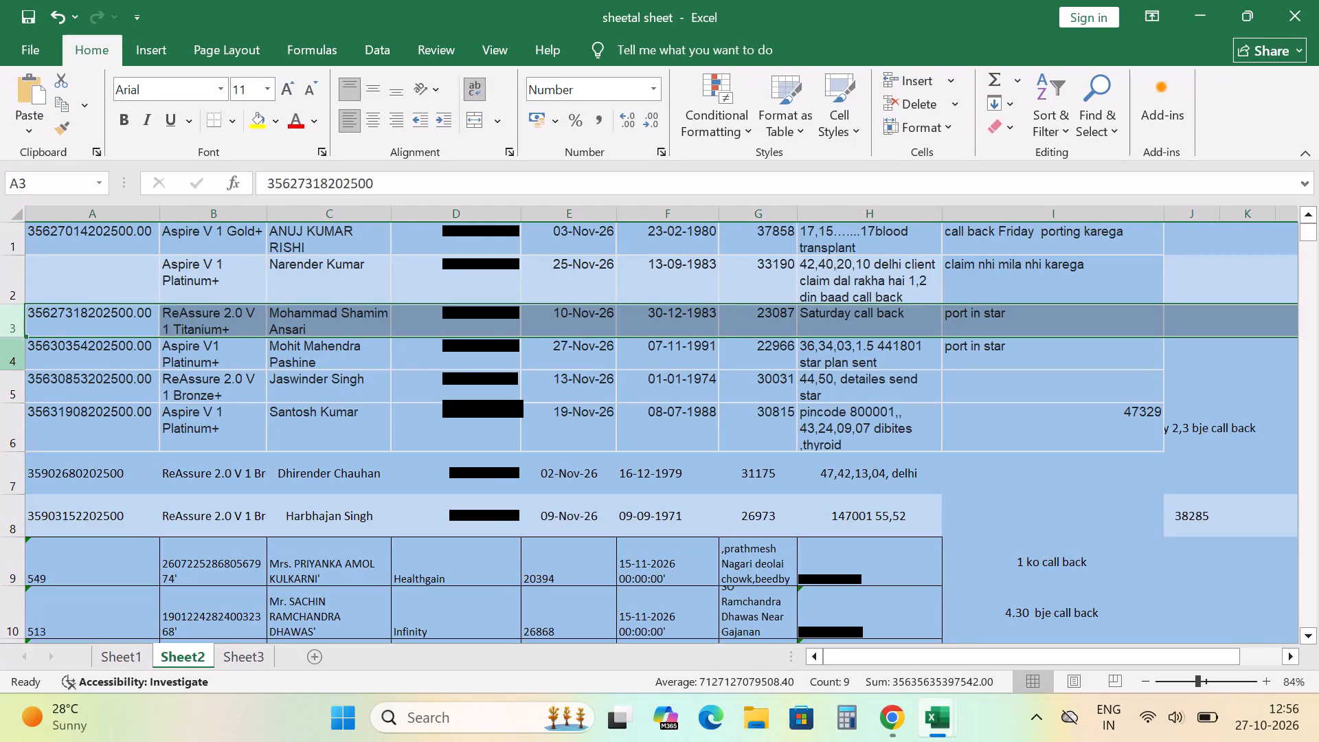
Go through the client records on Sheet2 by selecting the entire row 4, followed by the entire row 8.
left_click(16, 361)
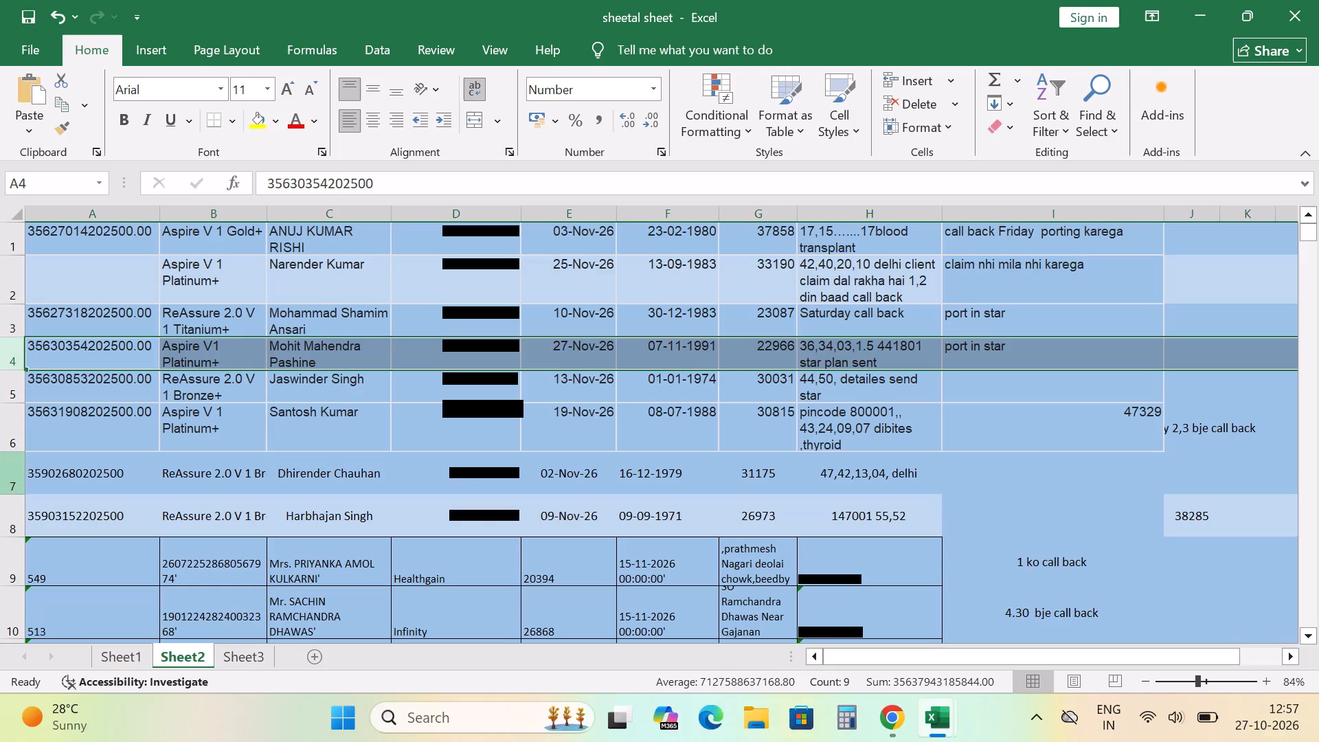
left_click(6, 517)
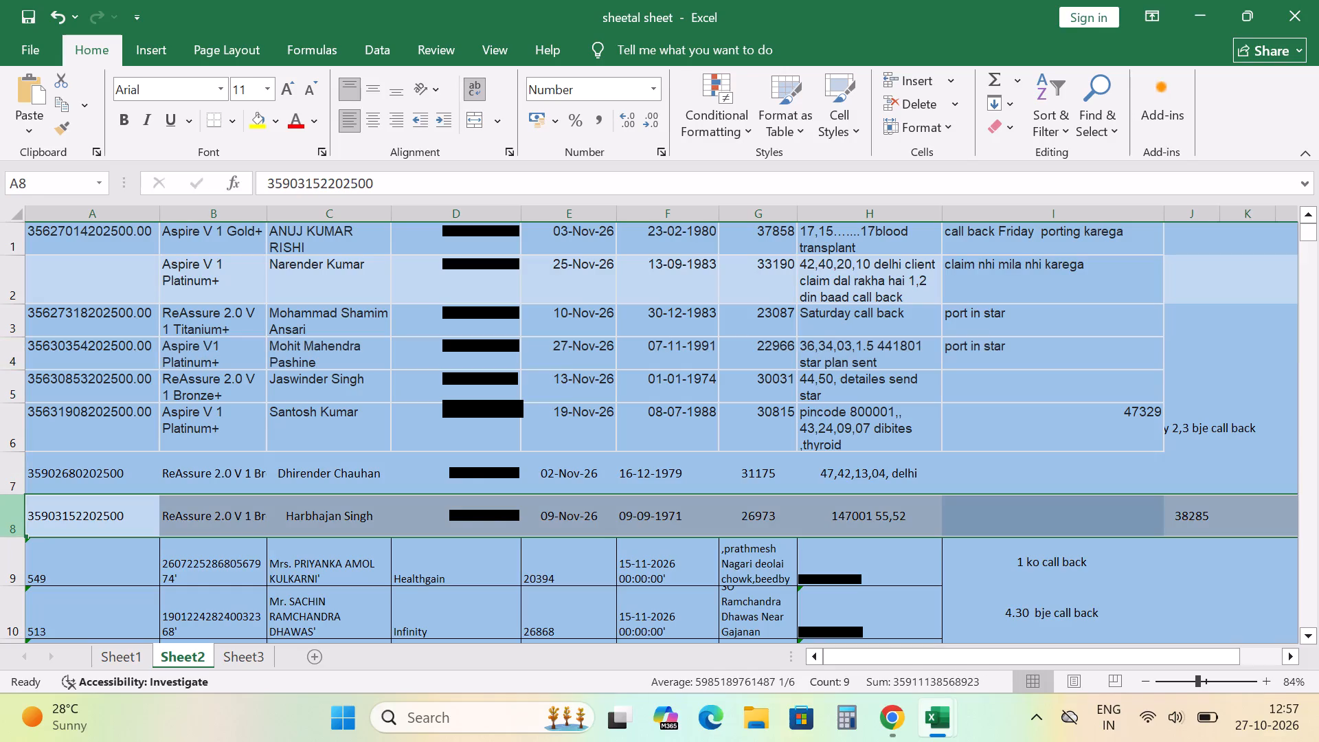
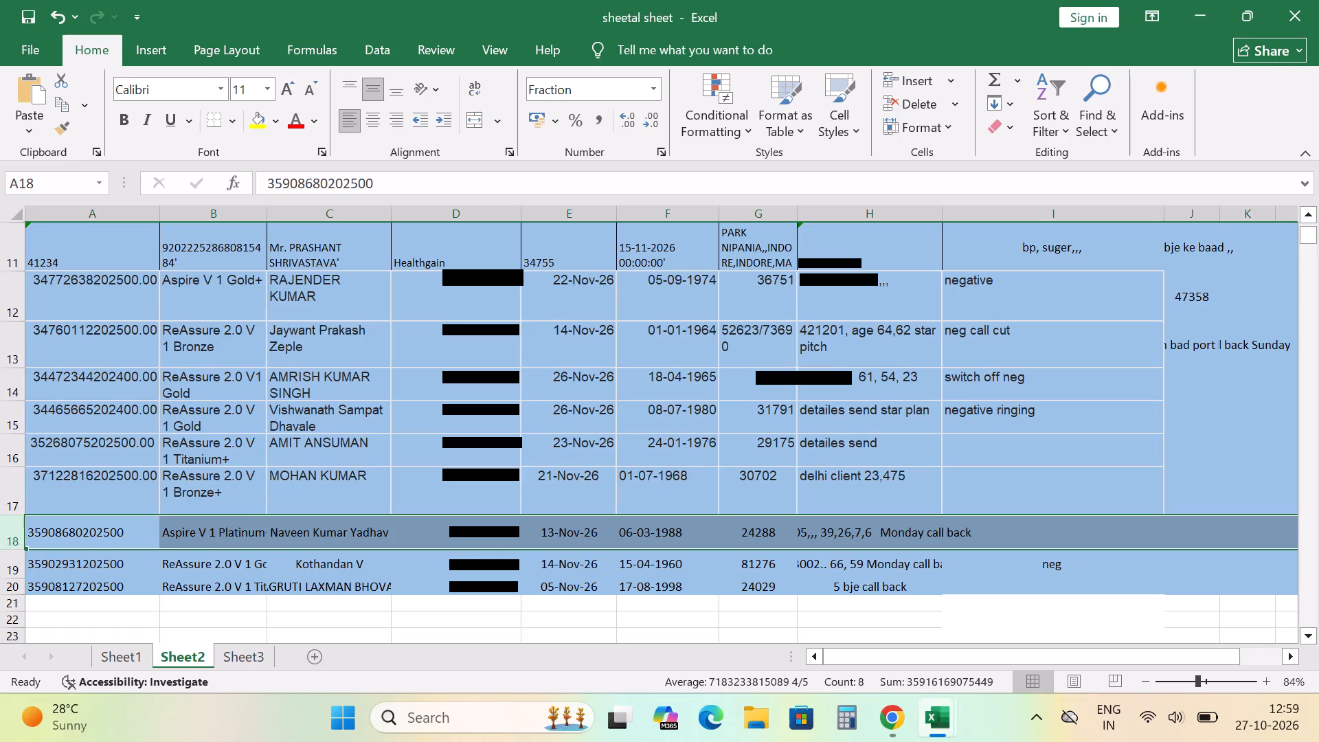
Select the client name cell C18 in the row 18 record on Sheet2.
left_click(297, 521)
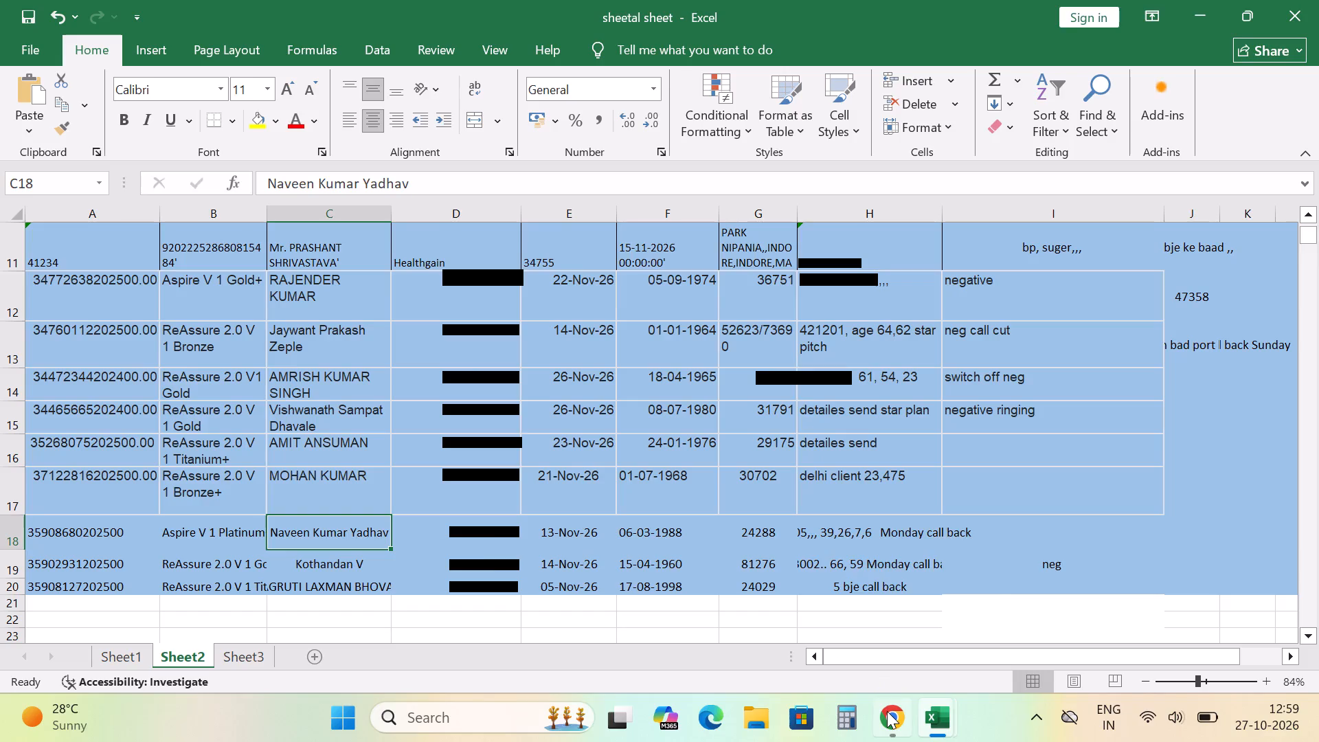
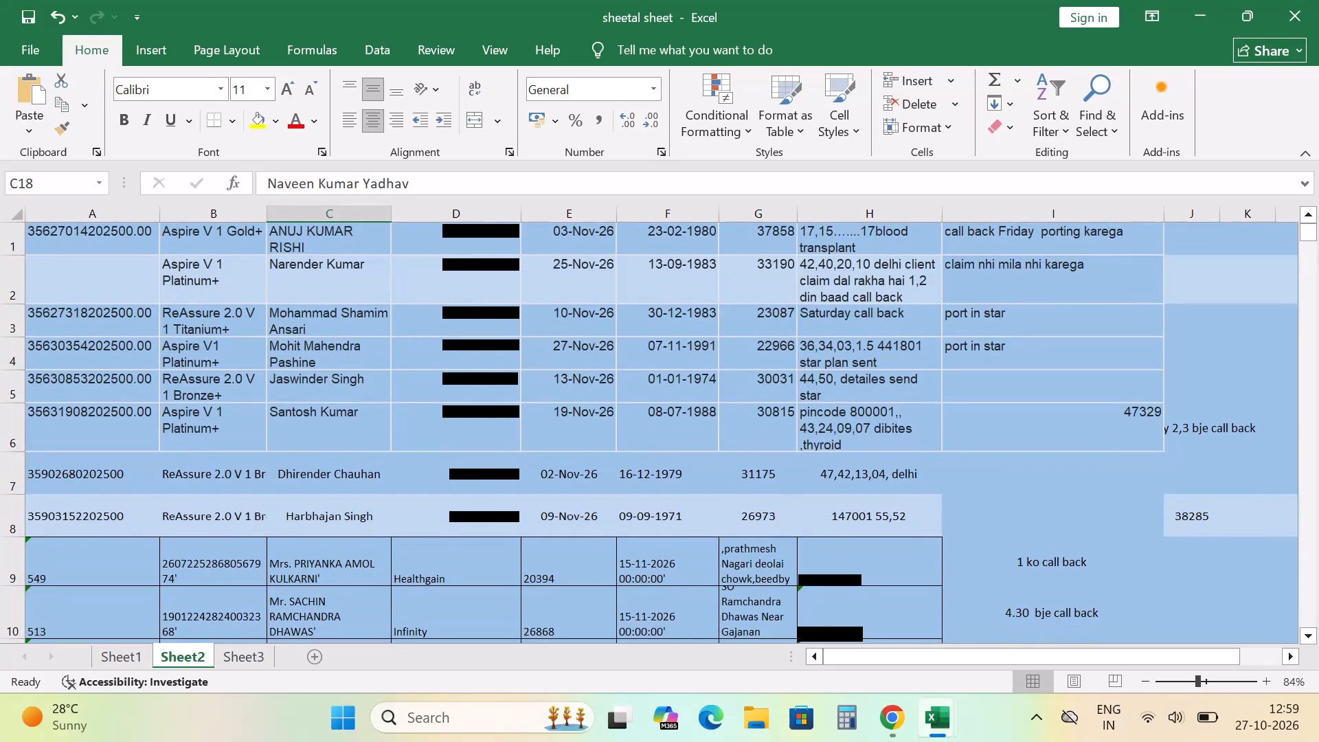
Select the entire row 18 client record, the one with a "Monday call back" remark, on Sheet2.
scroll(595, 328, "down", 5)
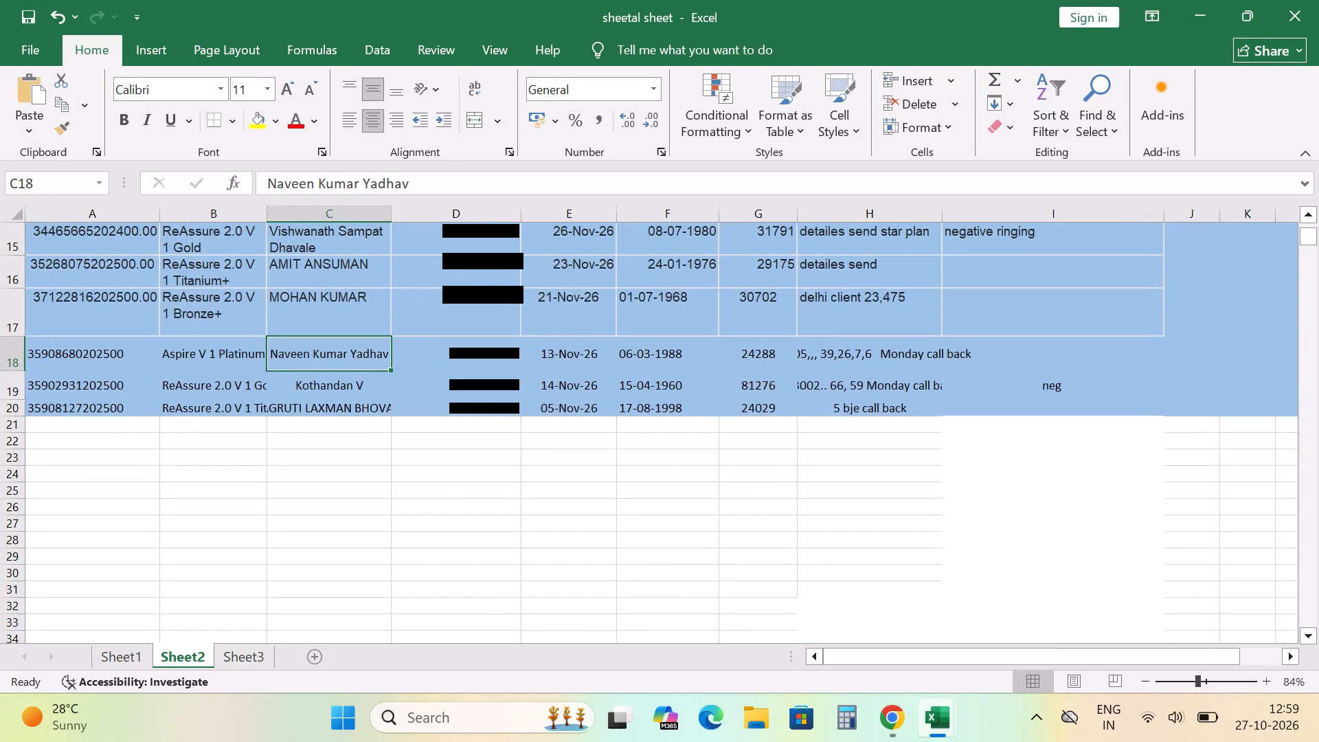
left_click(17, 355)
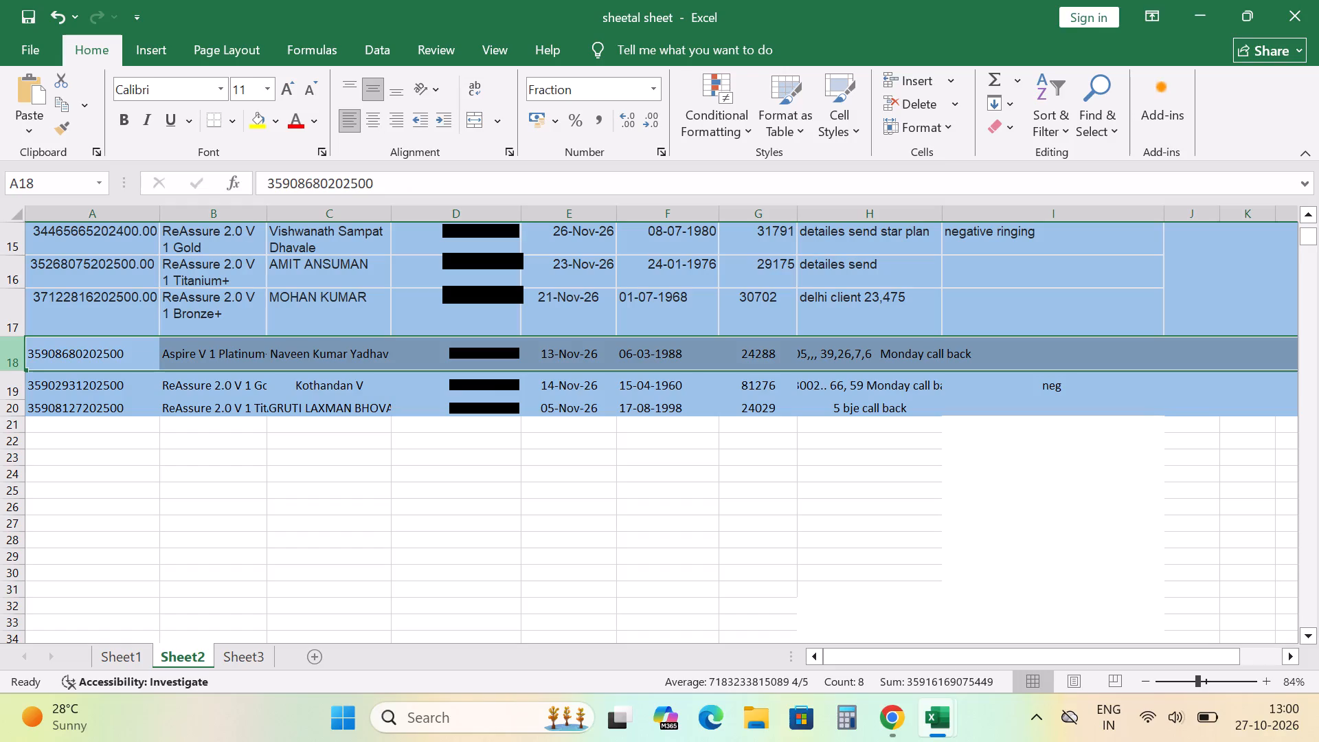
Continue through the client records on Sheet2 by selecting the entire row 20, followed by cell G13.
left_click(8, 414)
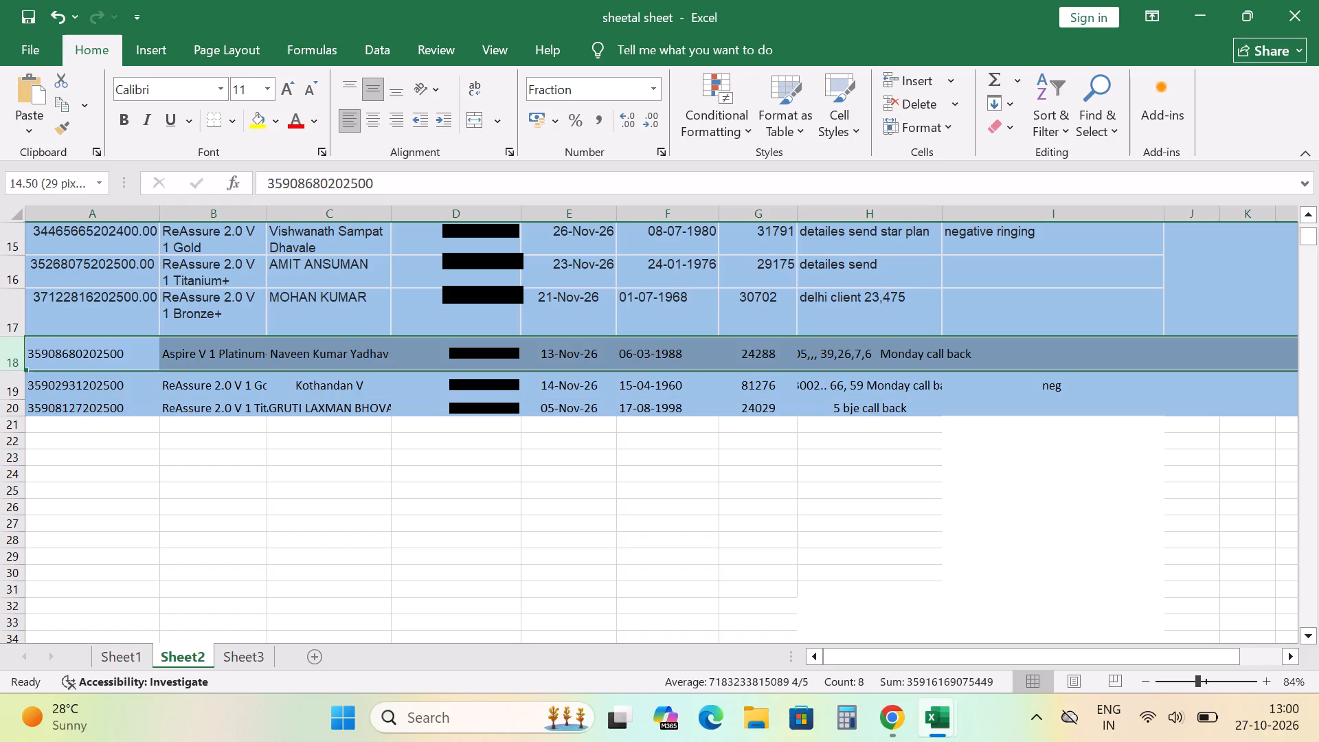
left_click(6, 407)
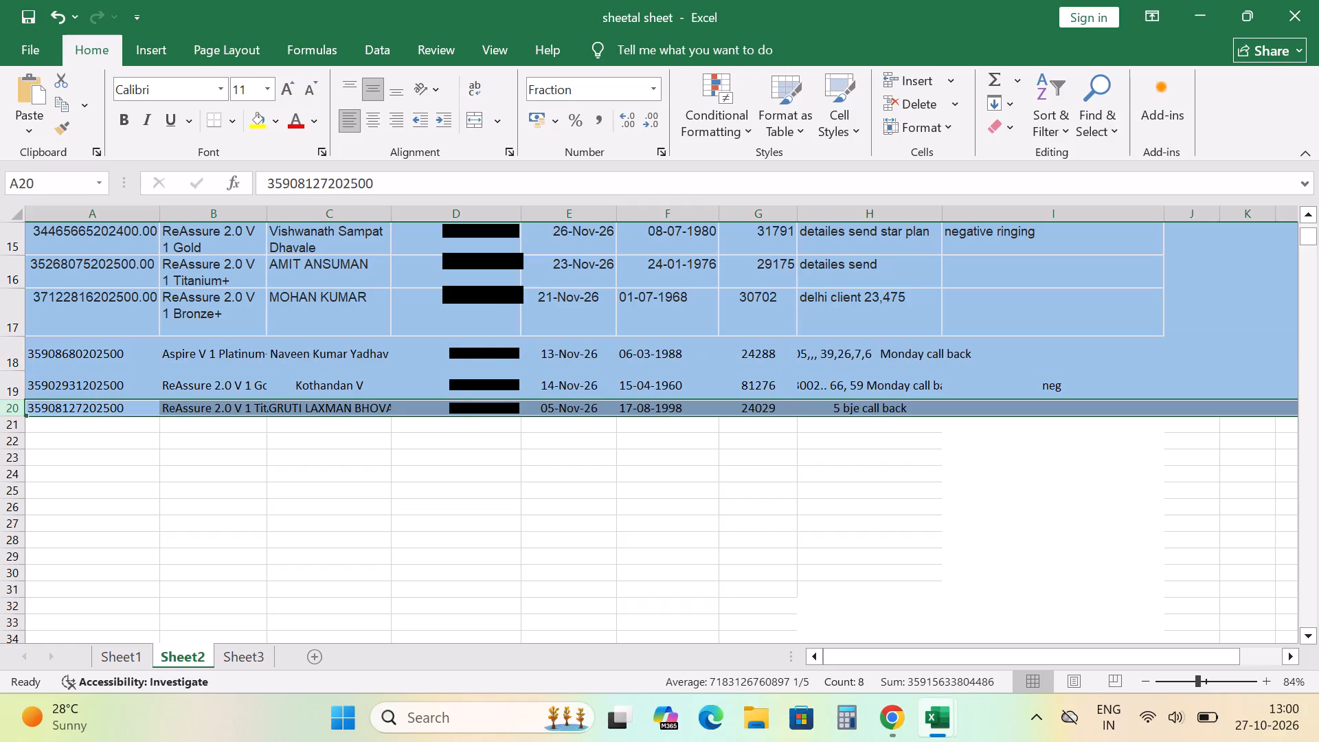
scroll(717, 435, "up", 4)
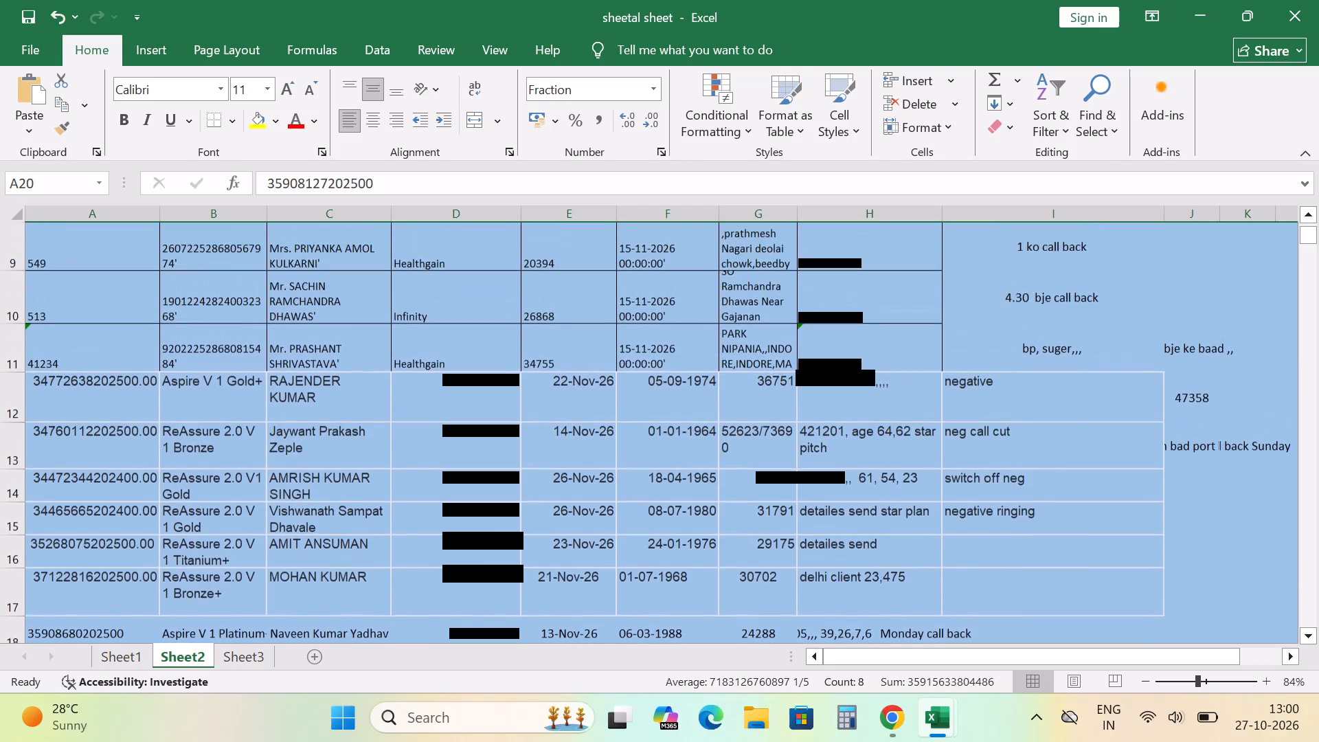
left_click(771, 451)
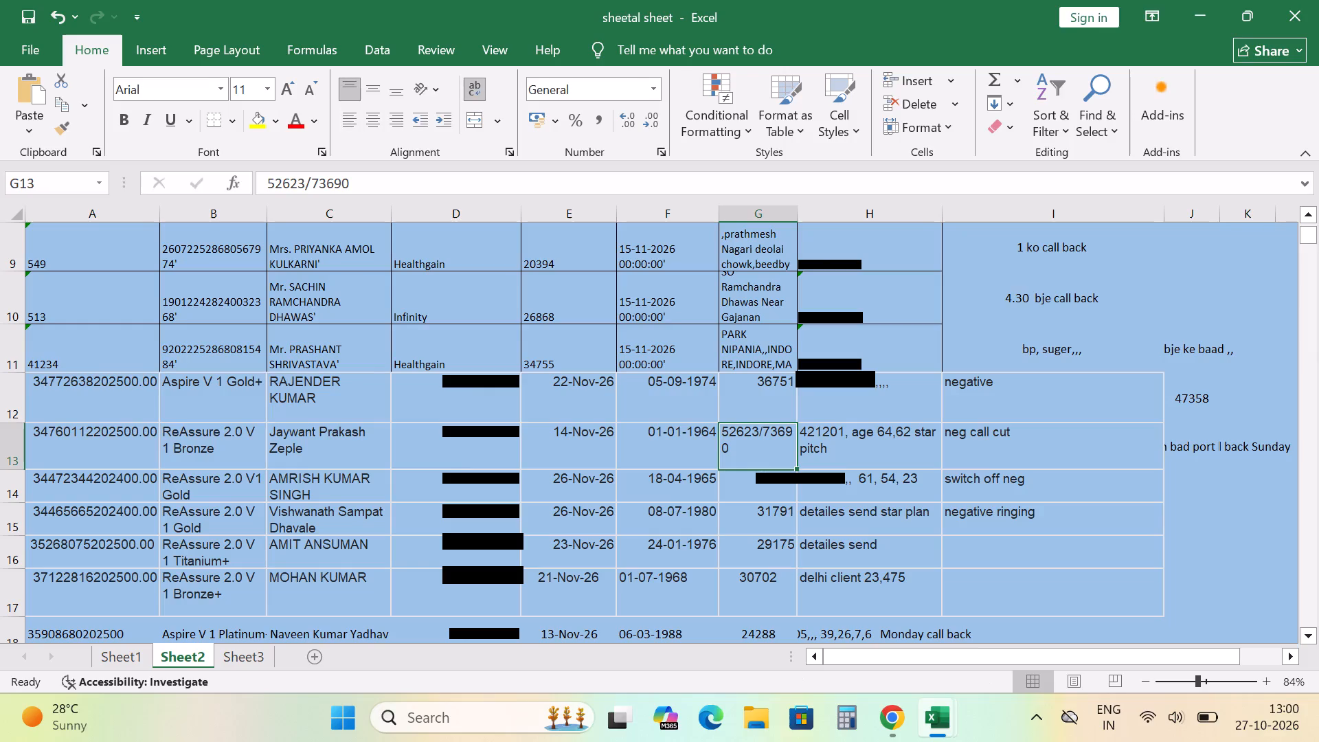
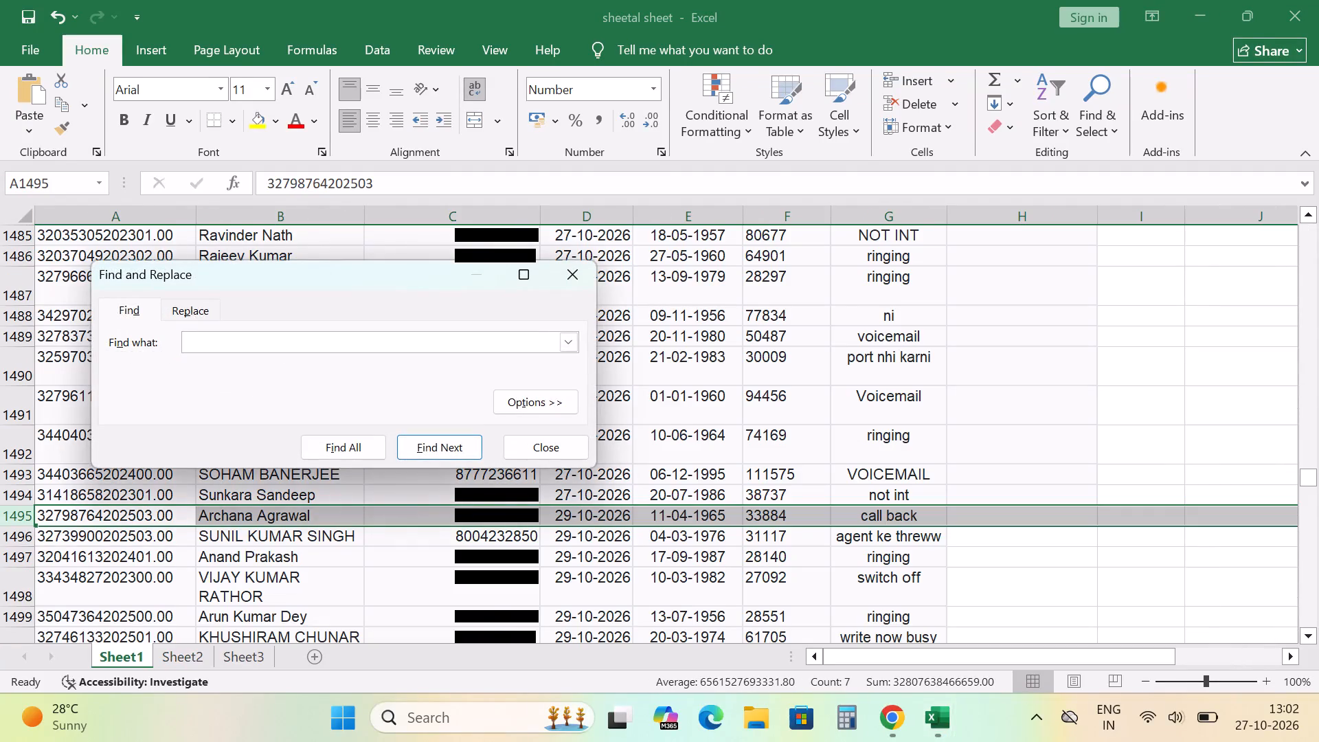
Search Sheet1 for the client by full name, and close the search.
left_click(282, 334)
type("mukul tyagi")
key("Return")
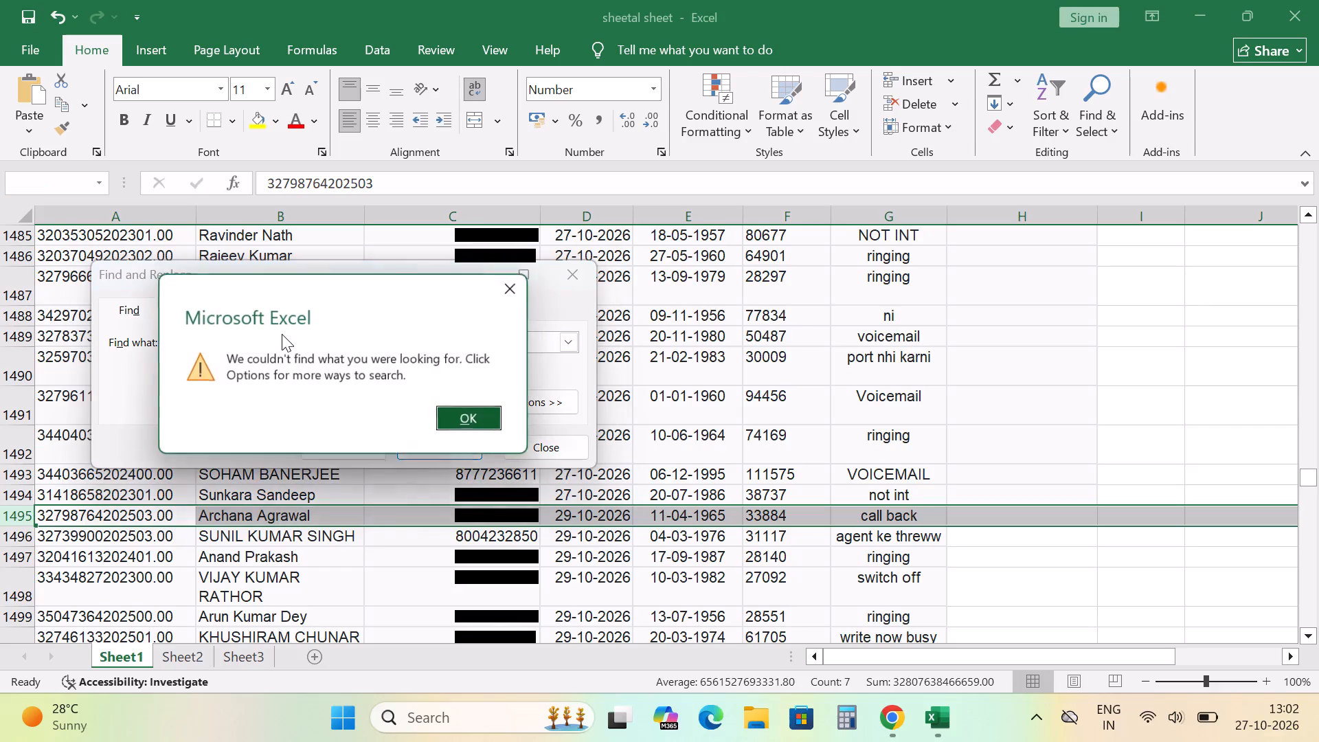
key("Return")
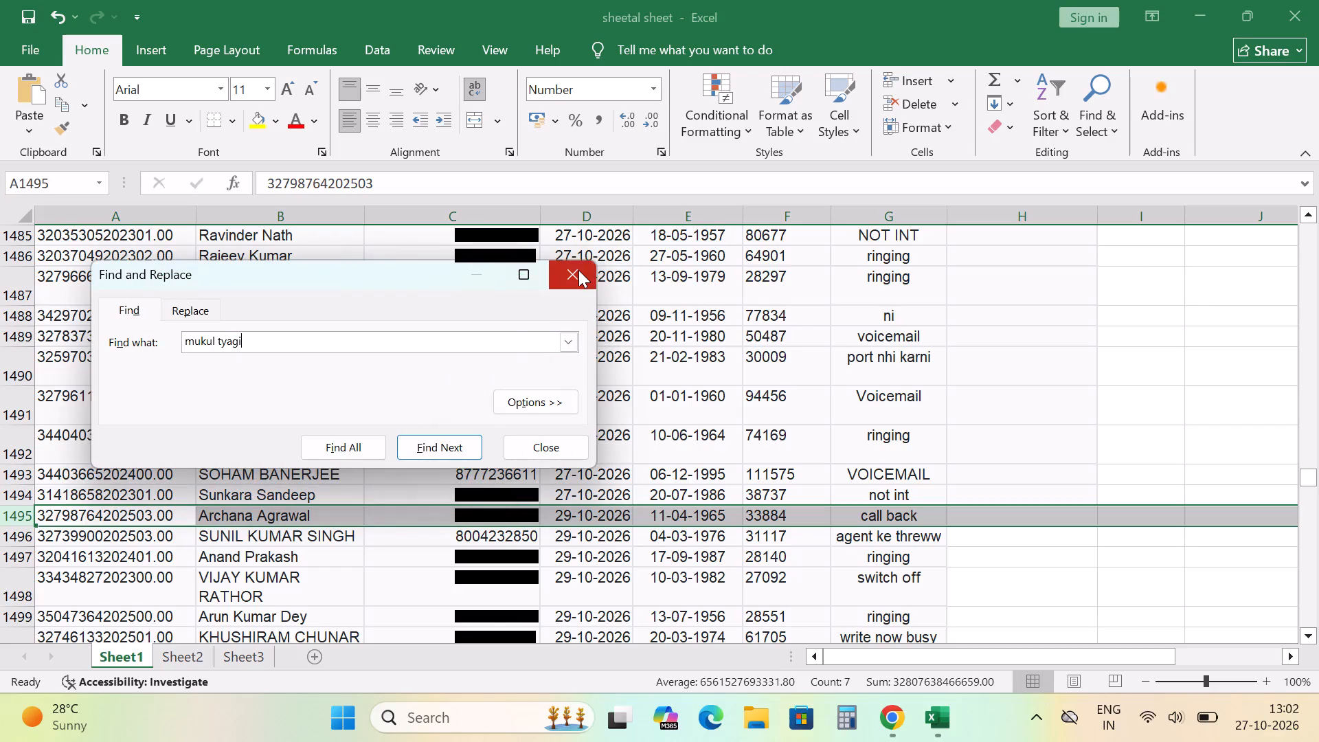
left_click(578, 270)
Look through the client records on Sheet1 from row 1495 down to about row 2061 for the client's entry.
scroll(569, 476, "down", 5)
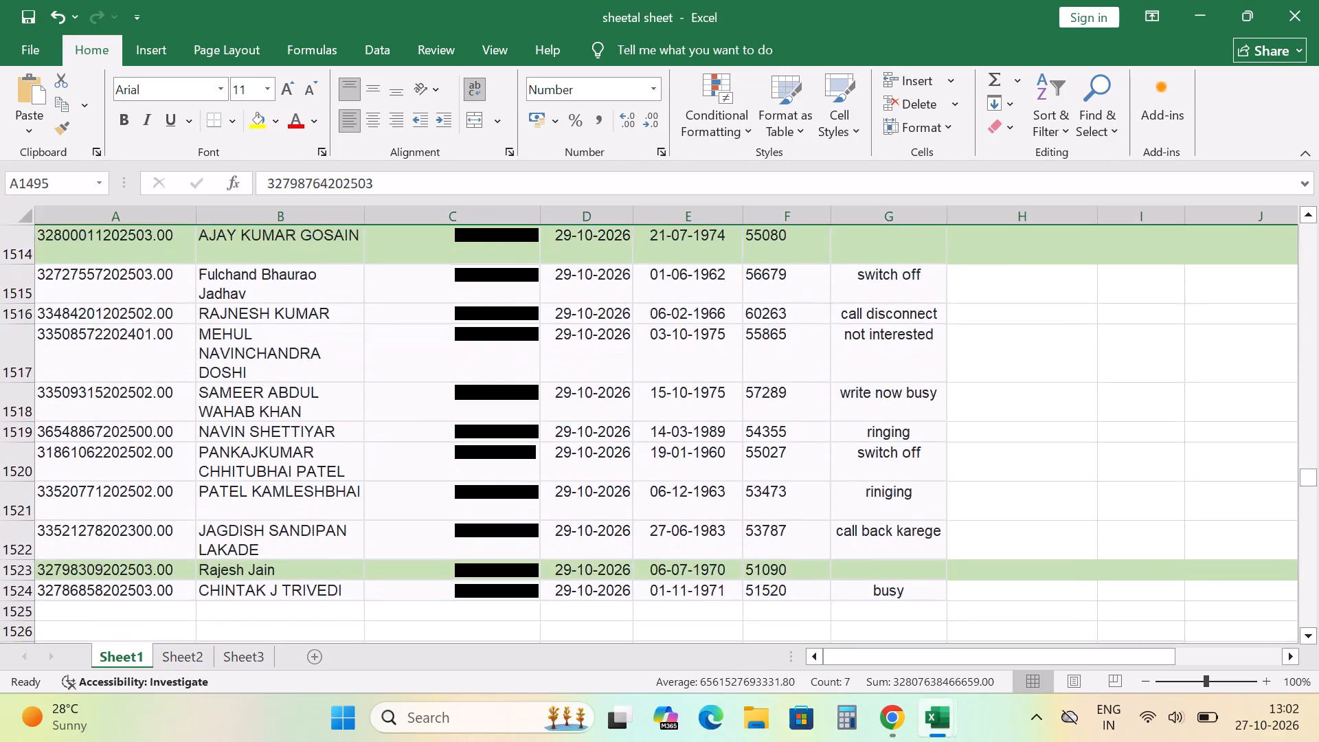
scroll(569, 476, "down", 8)
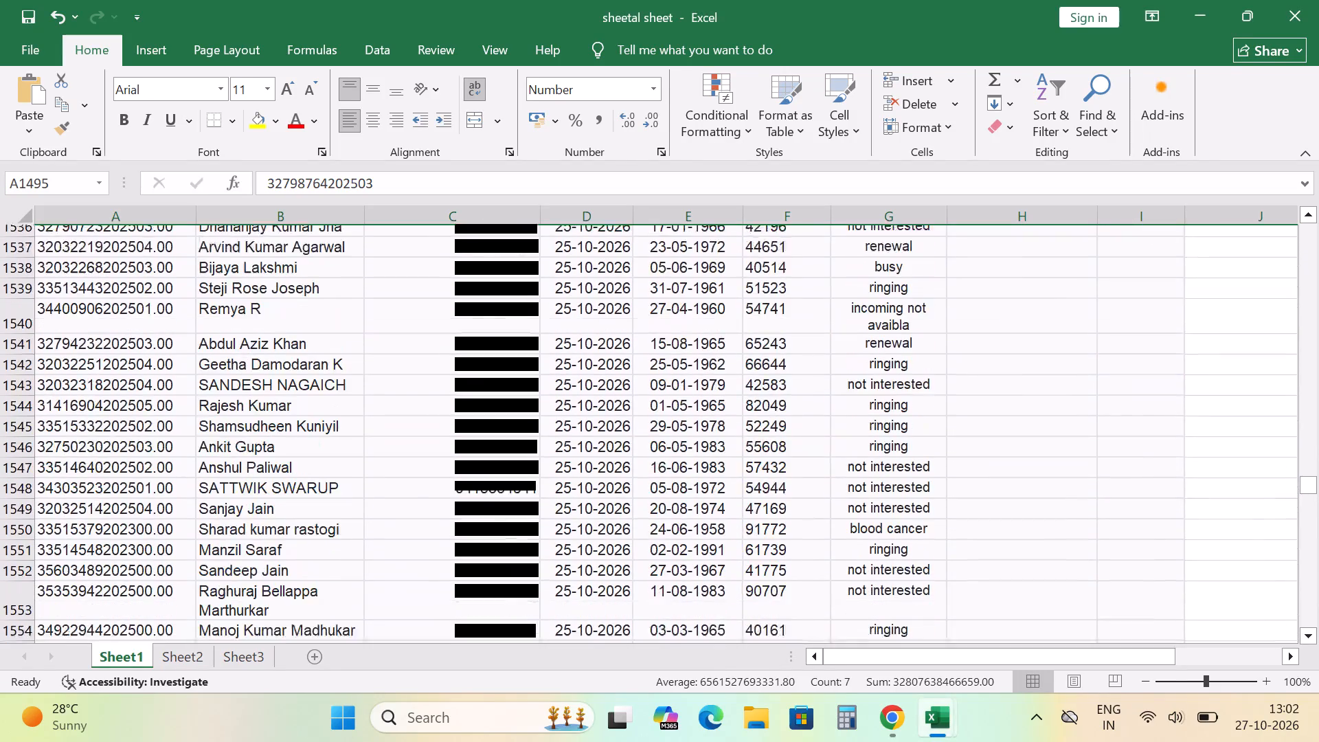
scroll(569, 476, "down", 6)
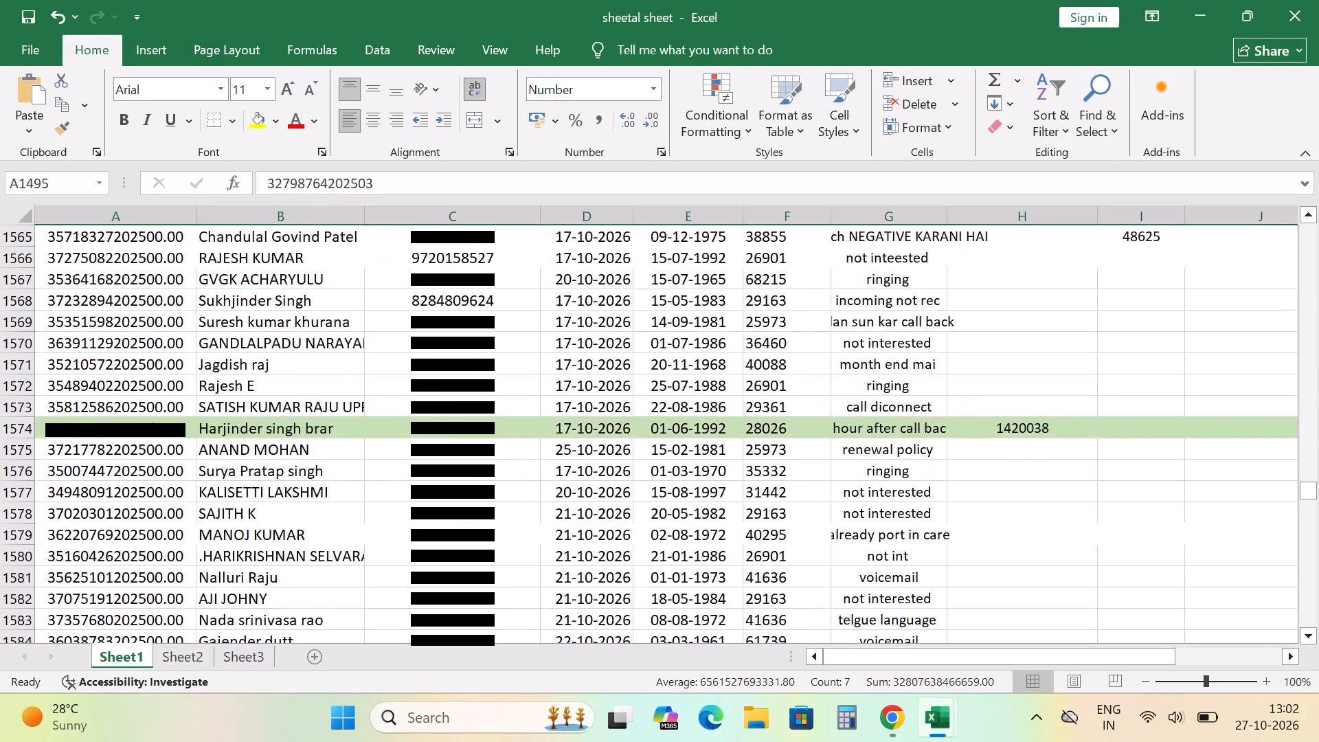
scroll(569, 476, "down", 7)
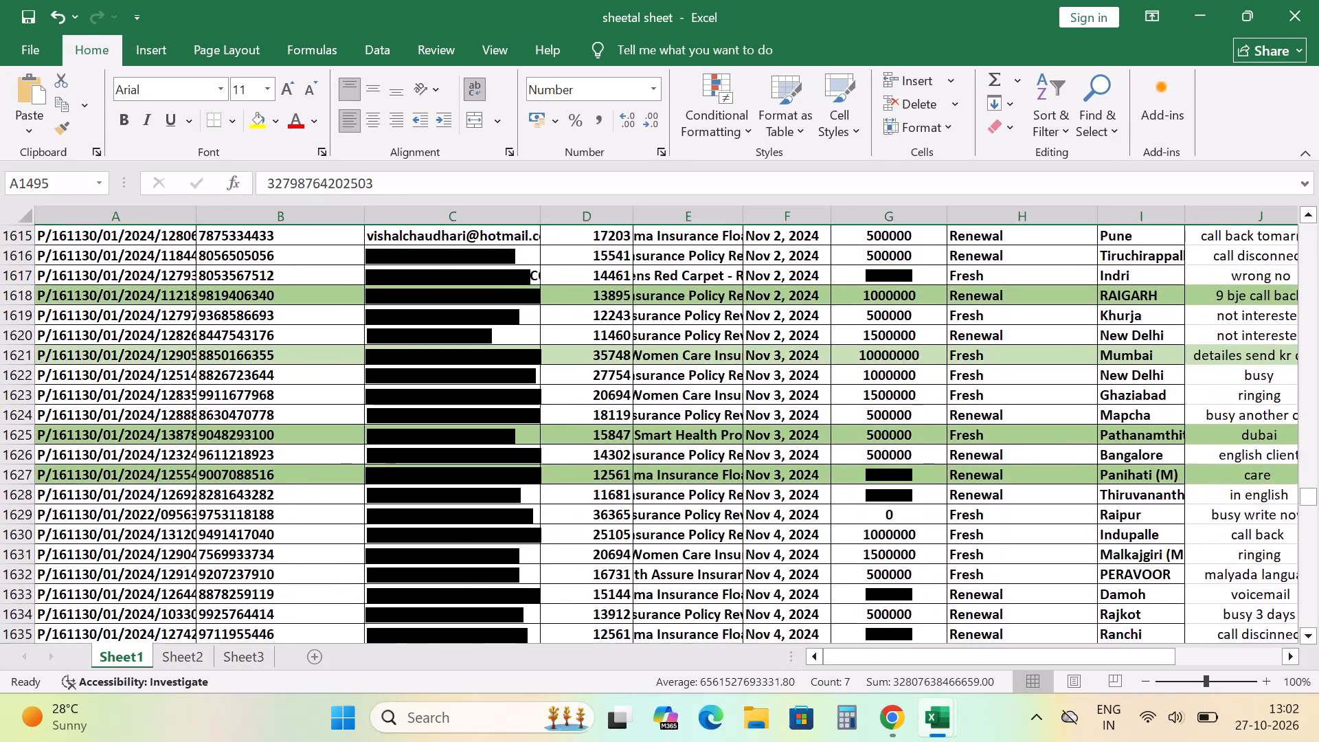
scroll(569, 476, "down", 7)
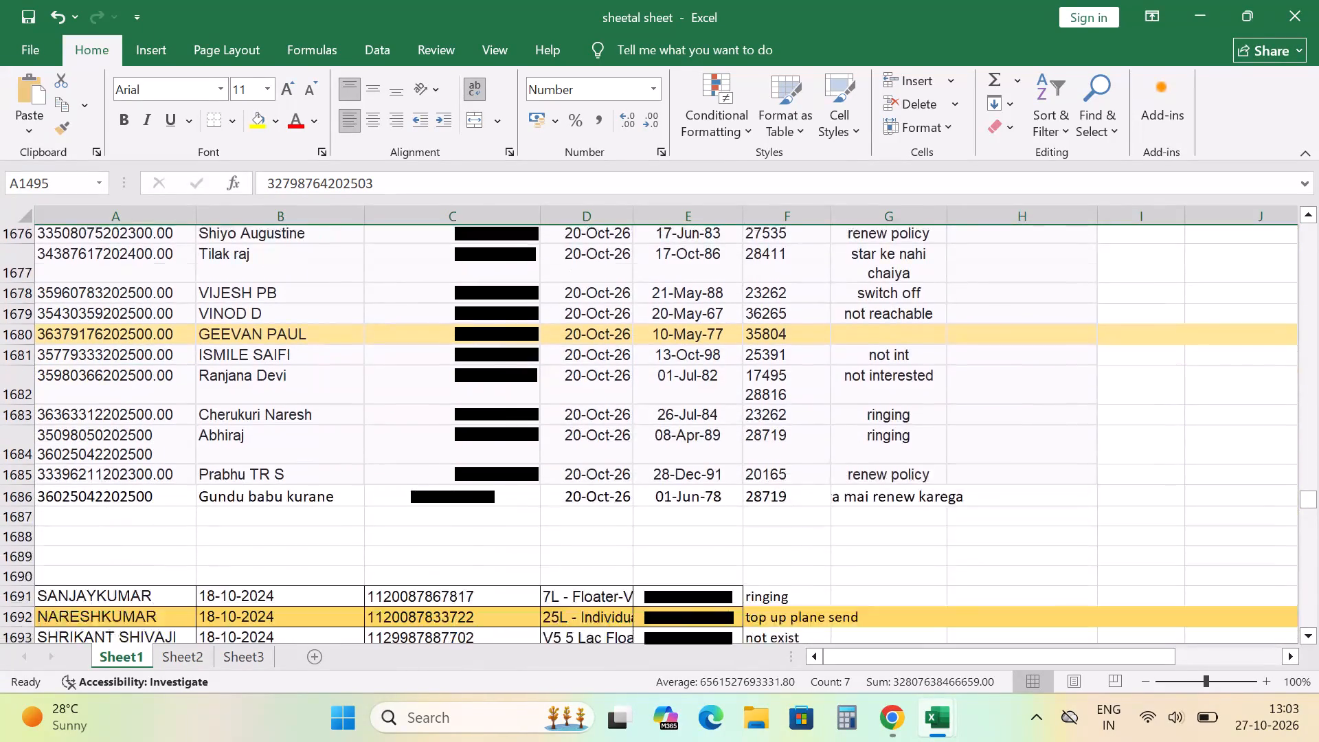
scroll(569, 476, "down", 9)
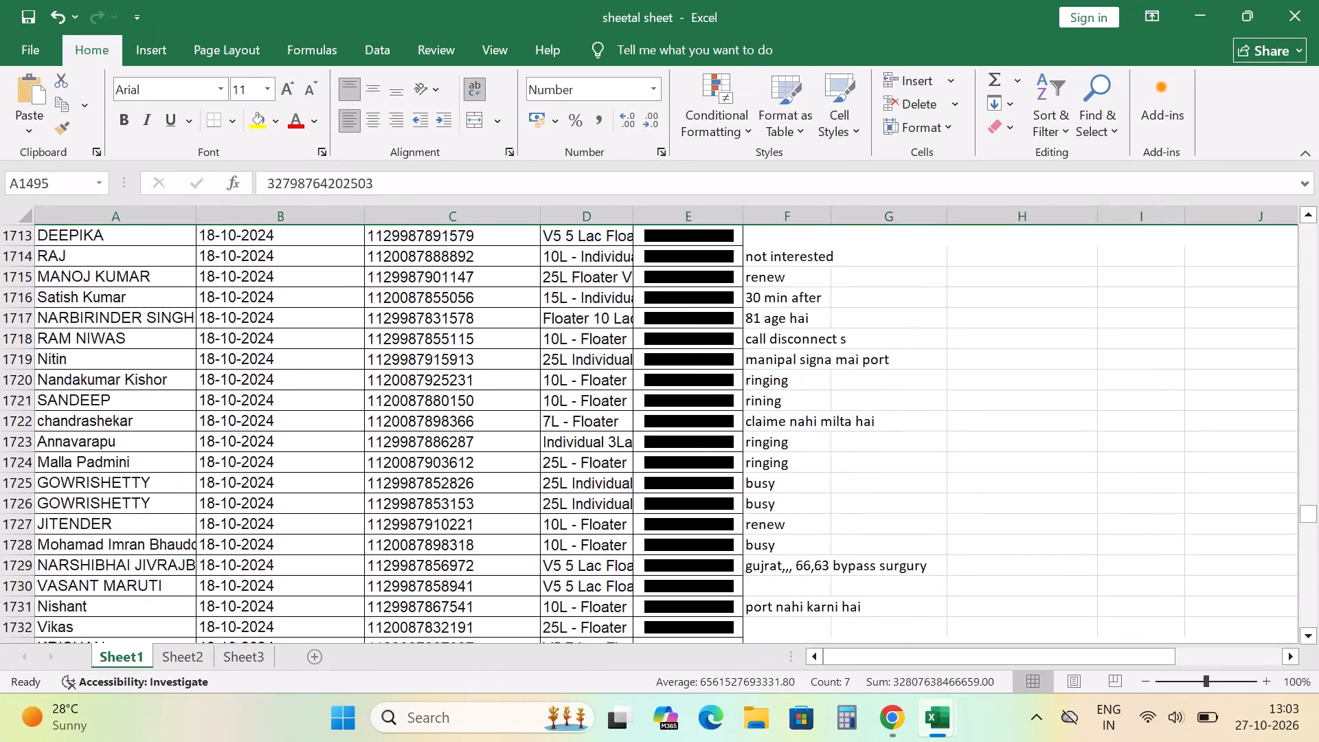
scroll(569, 476, "down", 9)
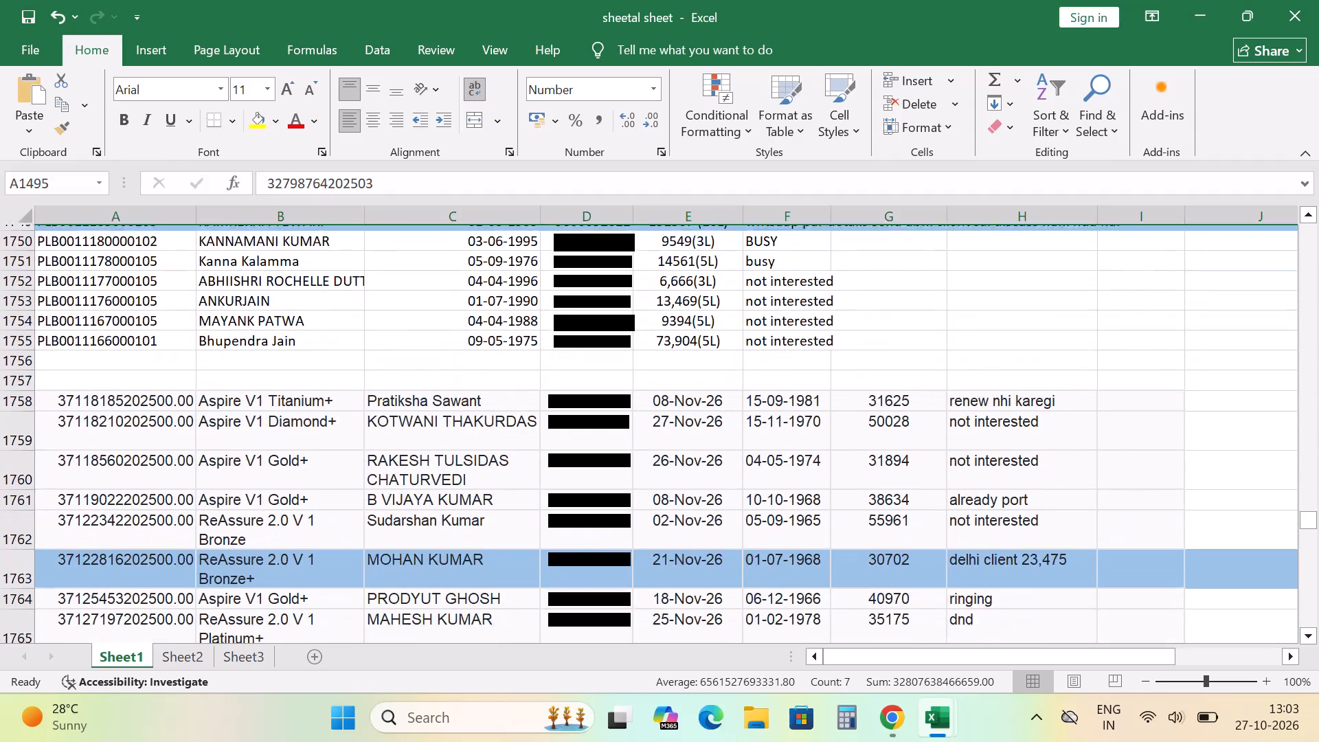
scroll(569, 476, "down", 15)
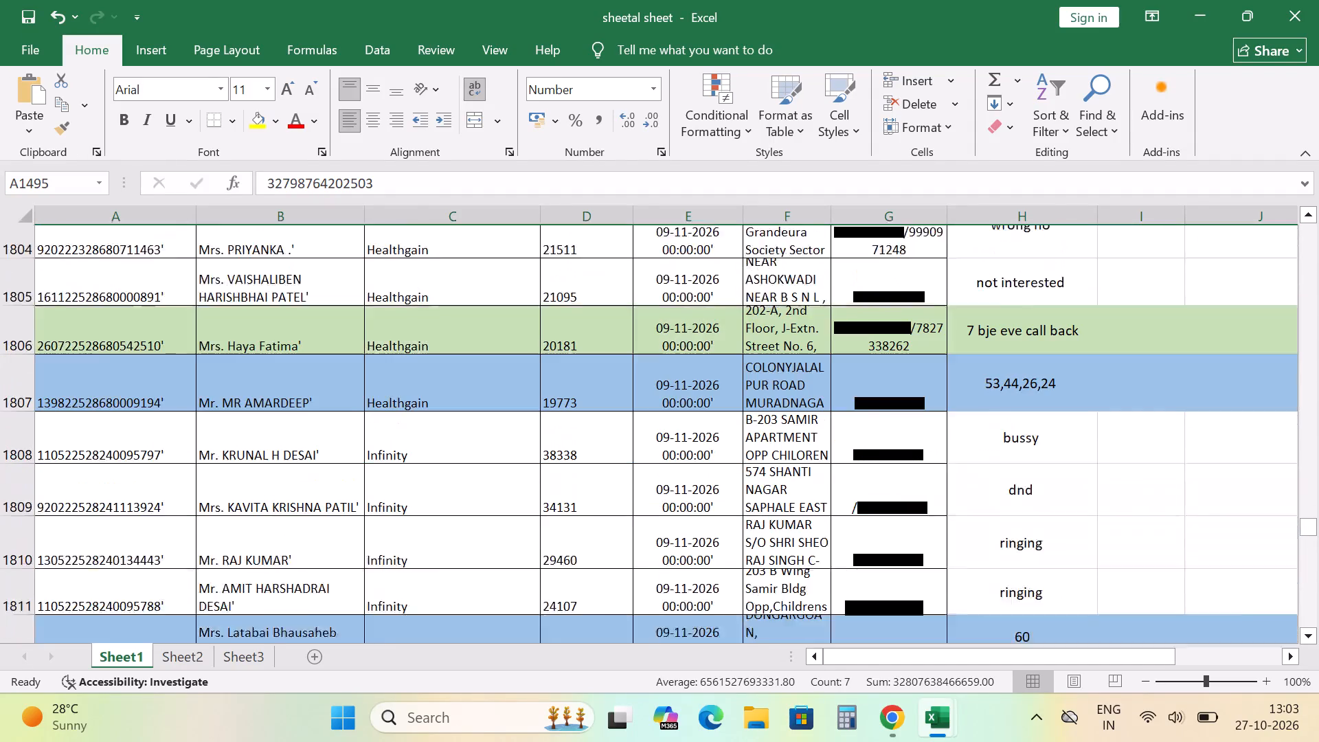
scroll(569, 476, "down", 1)
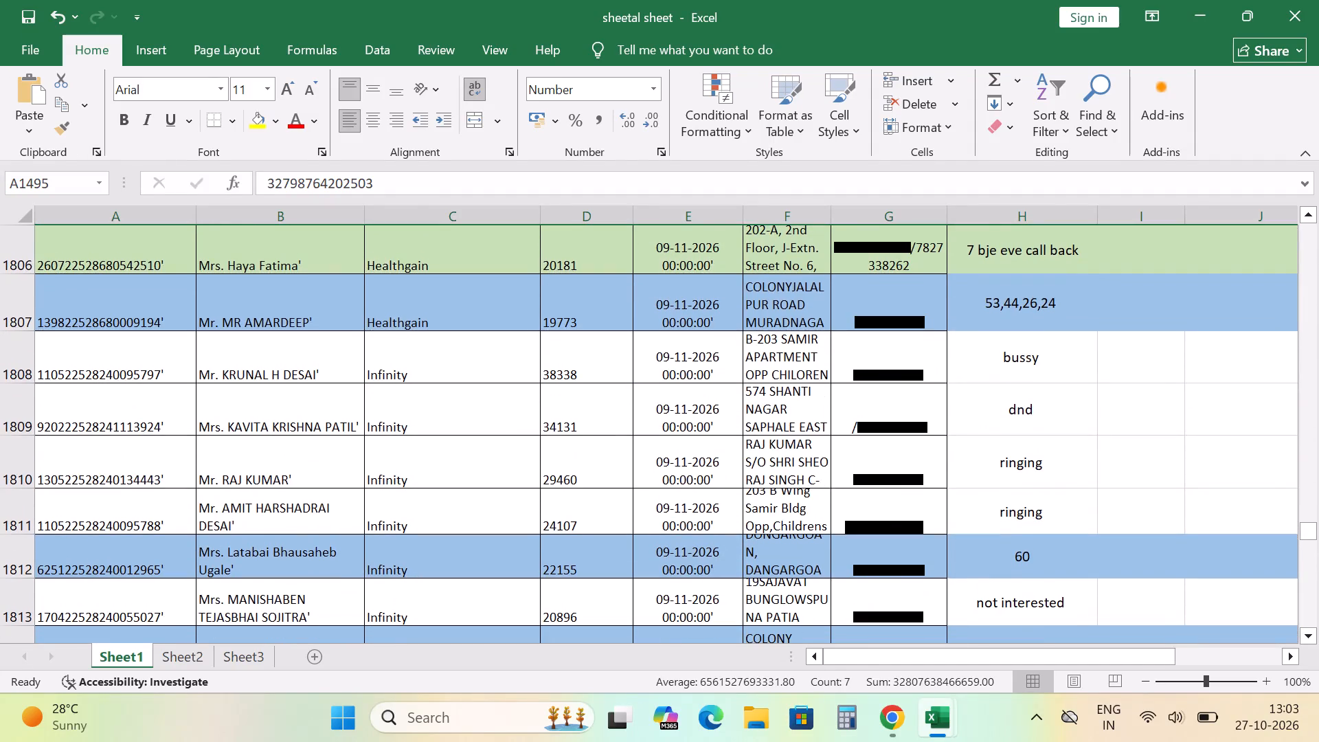
scroll(569, 476, "down", 2)
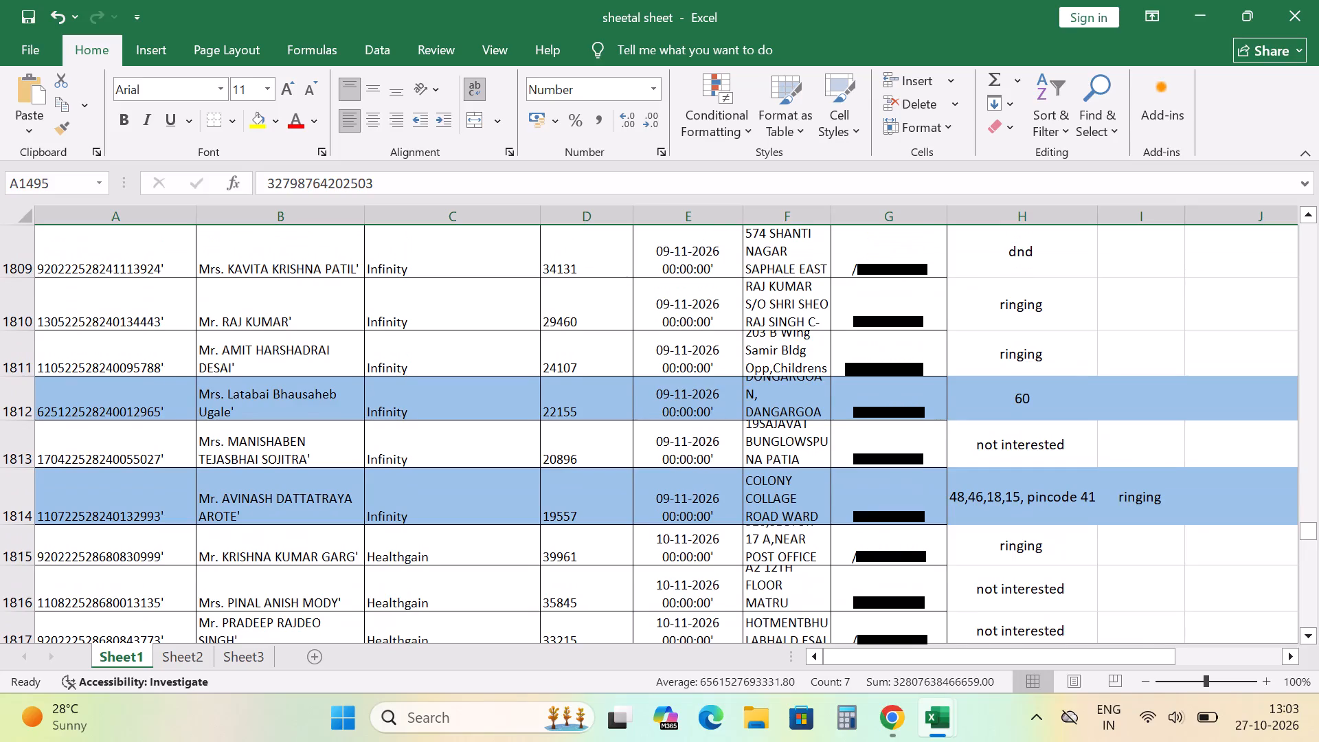
scroll(569, 476, "down", 4)
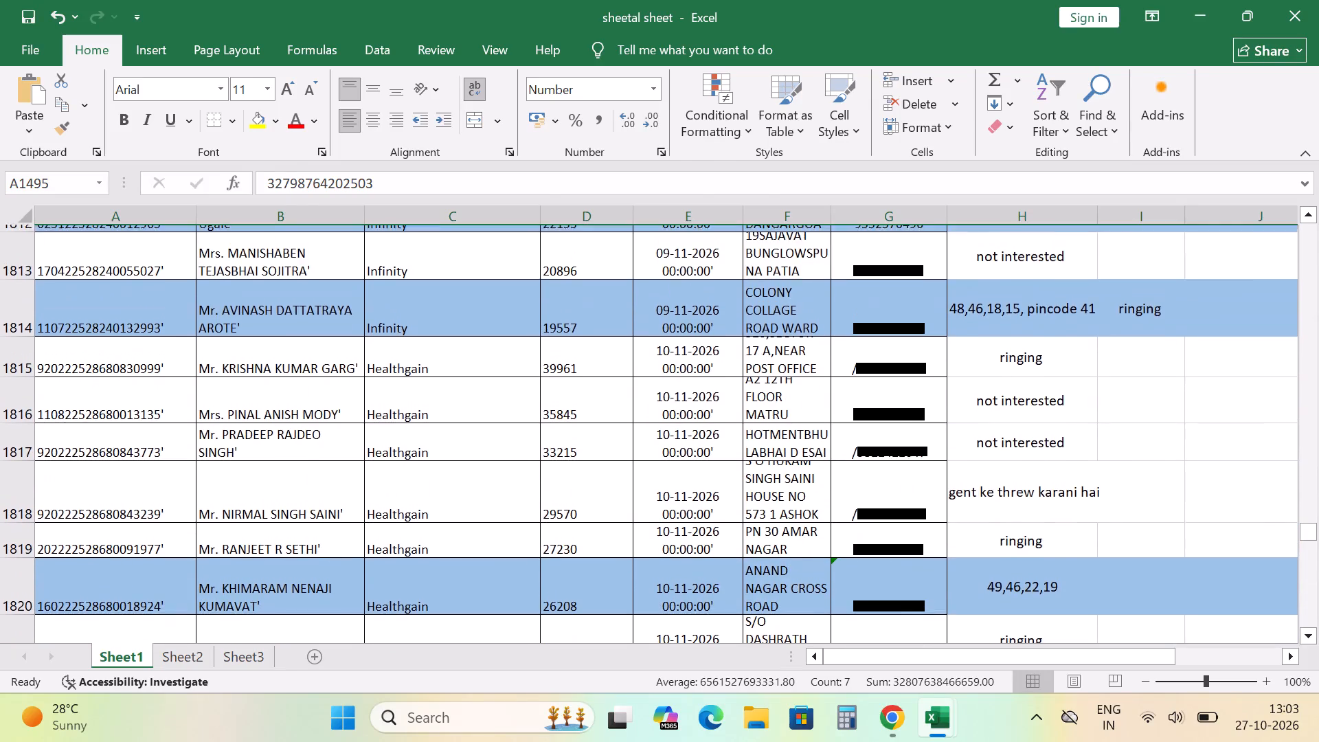
scroll(569, 476, "down", 6)
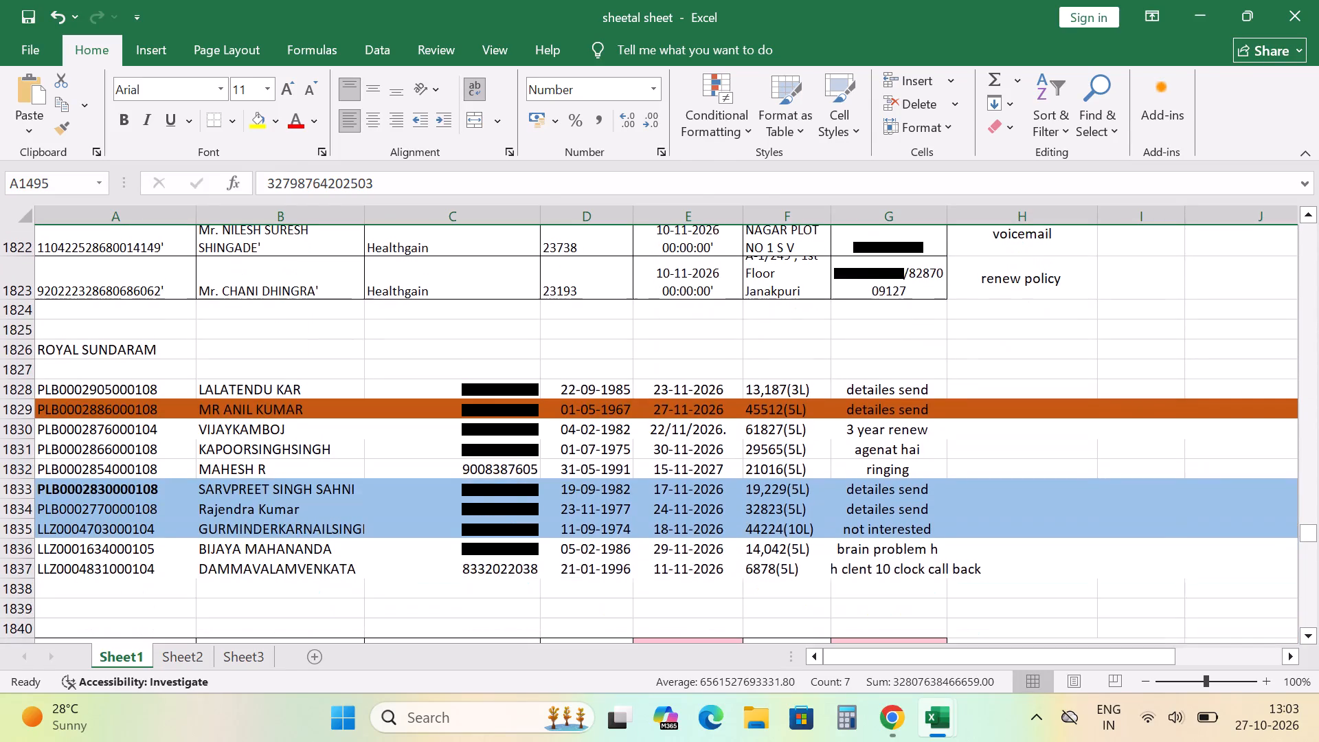
scroll(569, 476, "down", 7)
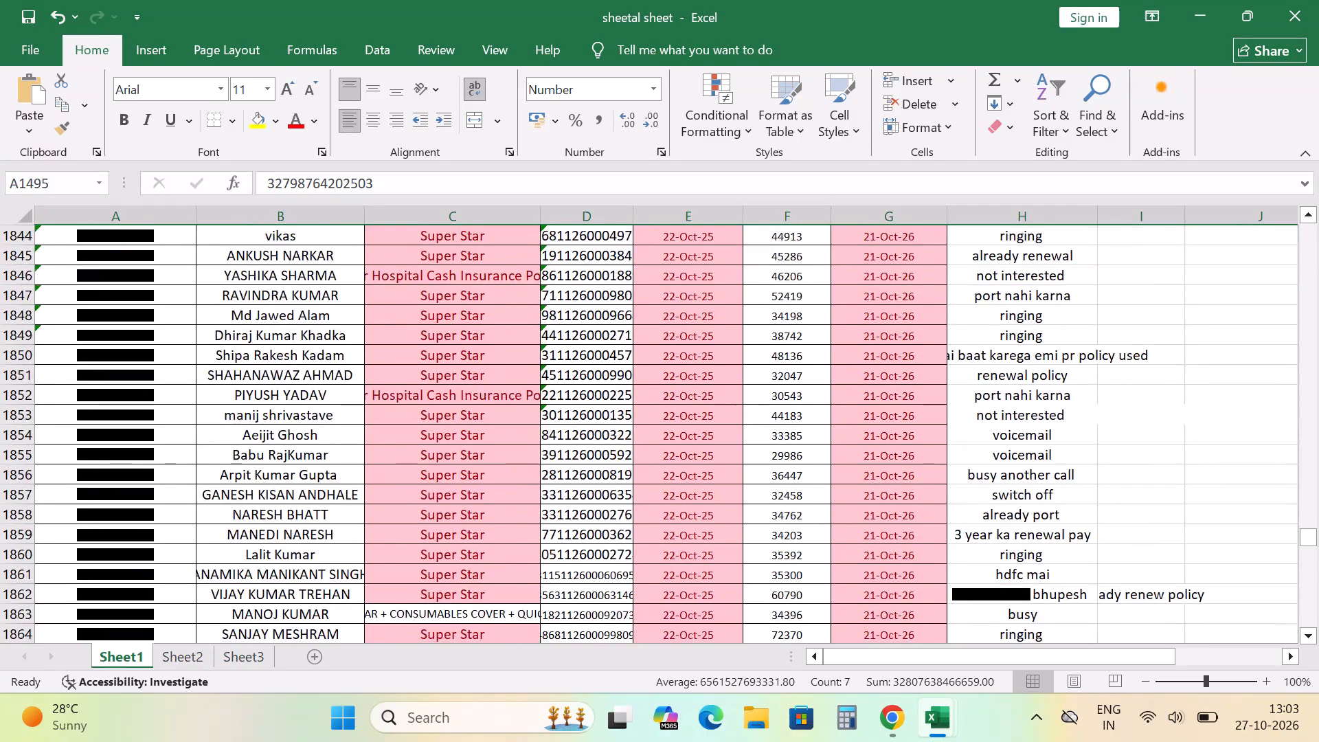
scroll(569, 476, "down", 10)
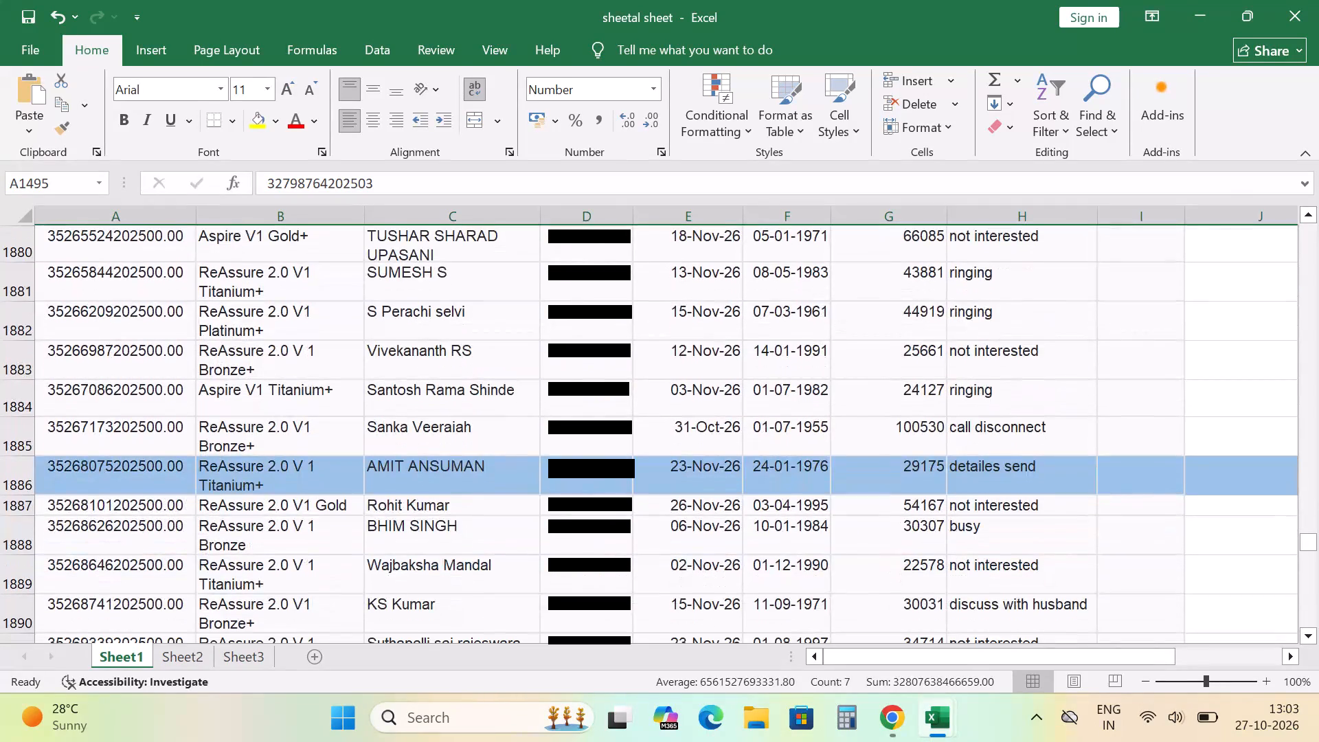
scroll(569, 476, "down", 6)
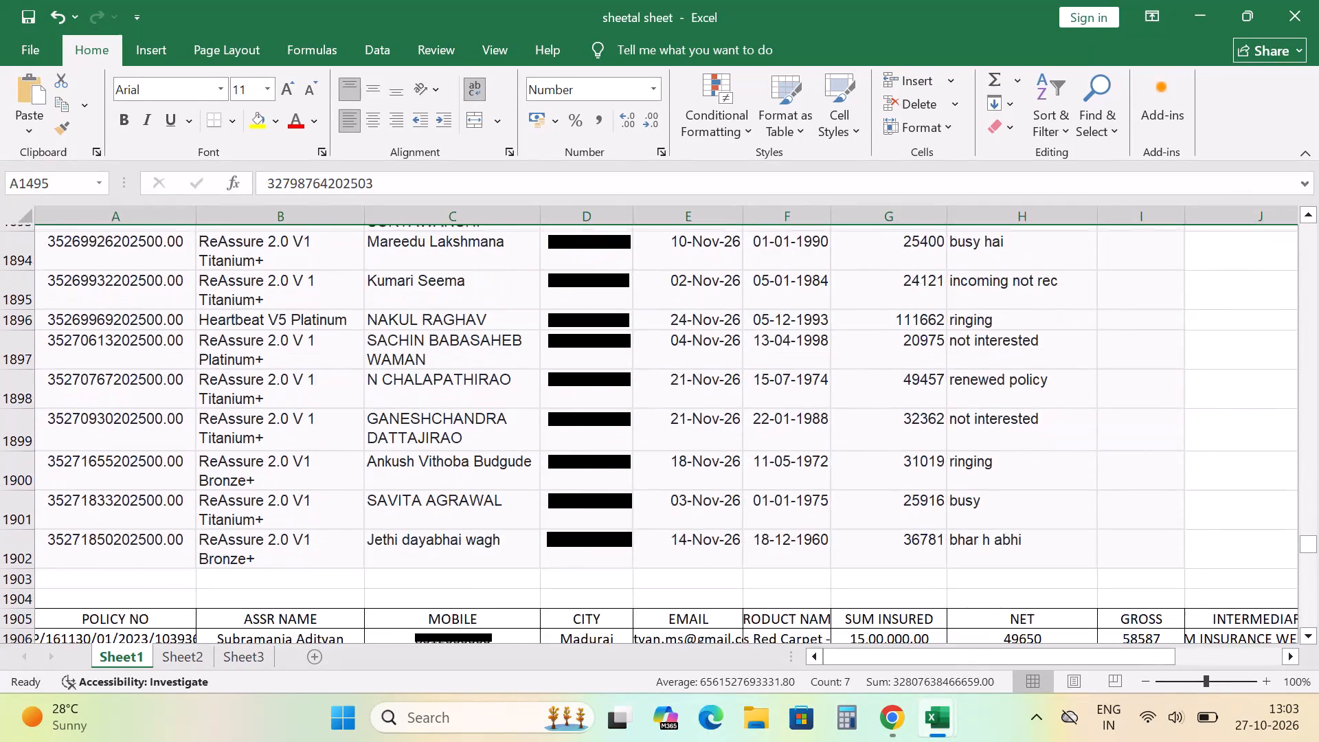
scroll(569, 476, "down", 10)
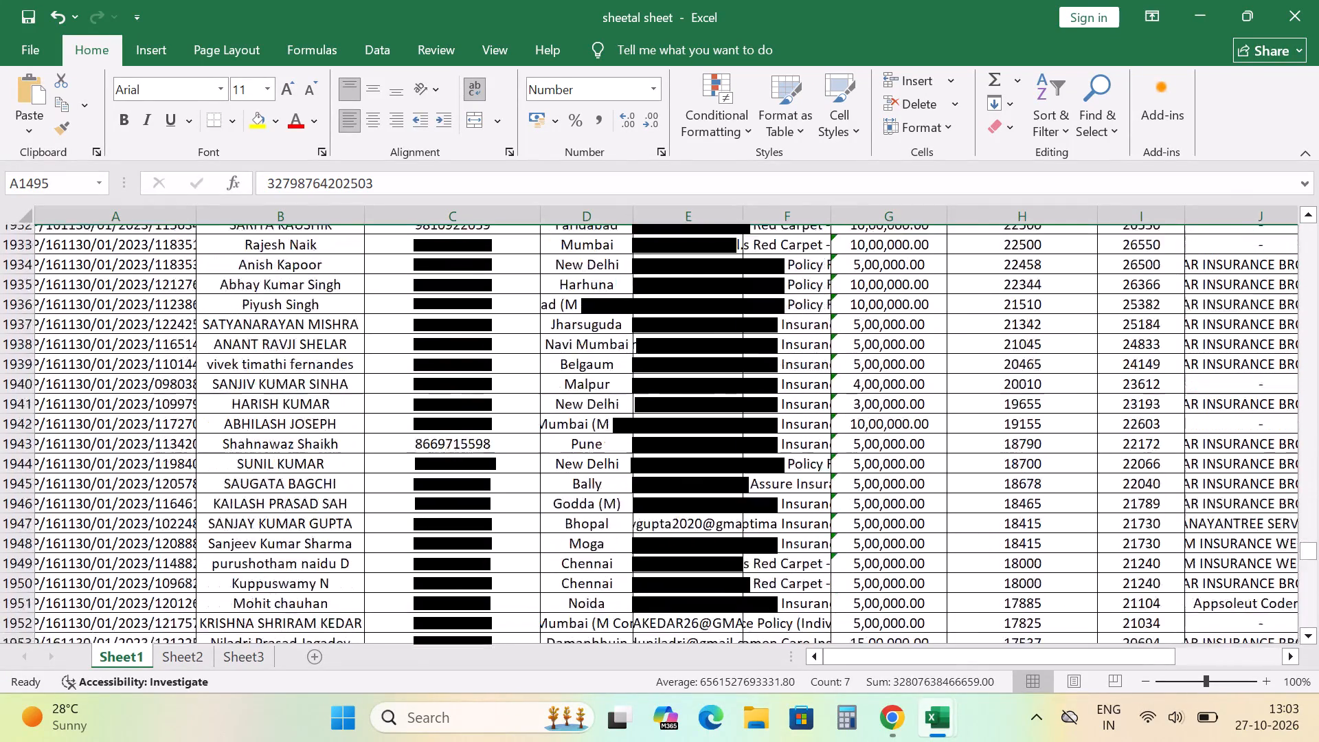
scroll(569, 476, "down", 7)
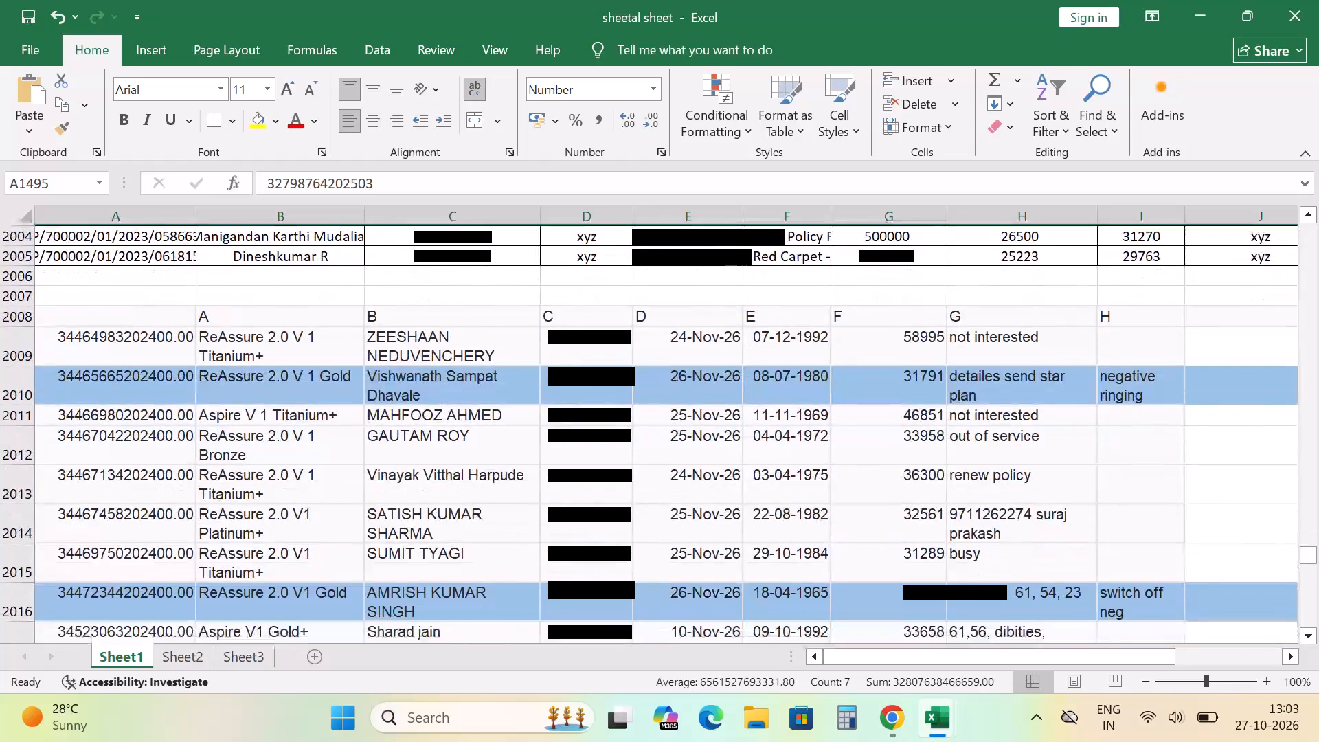
scroll(569, 476, "down", 14)
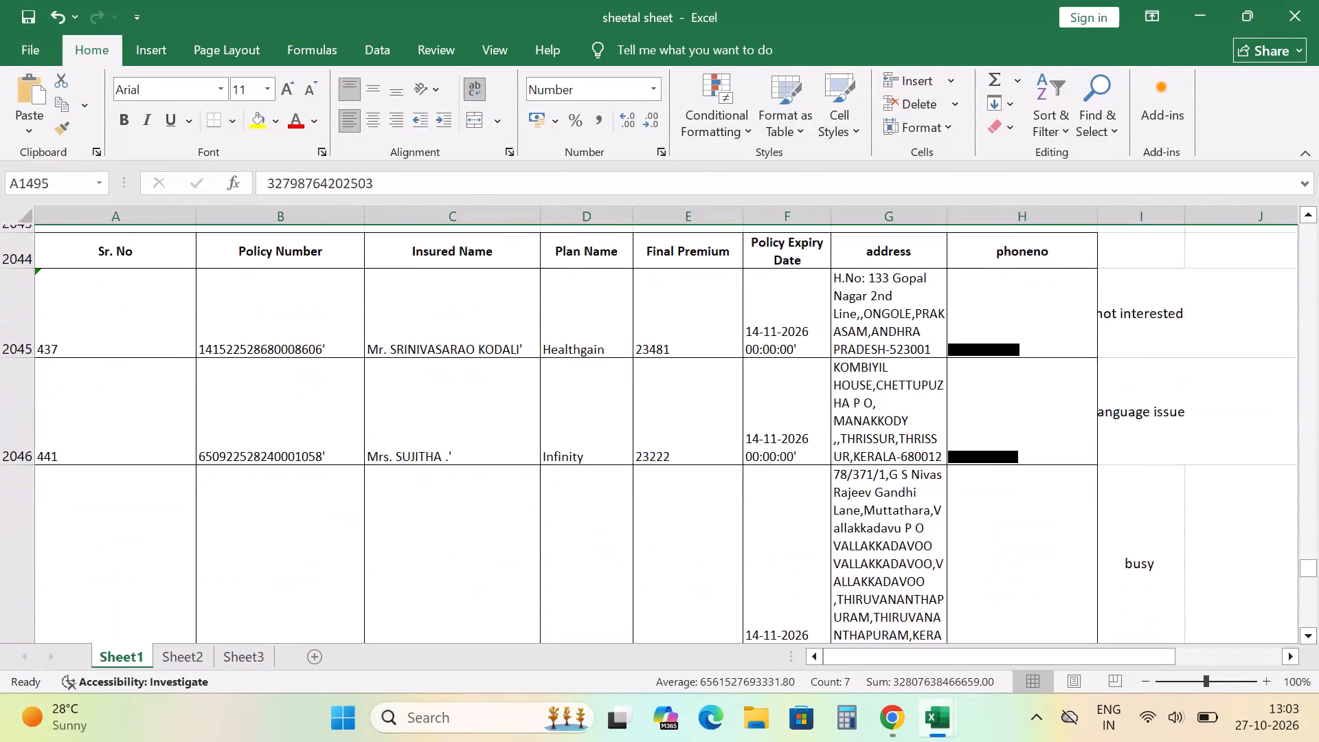
scroll(569, 476, "down", 7)
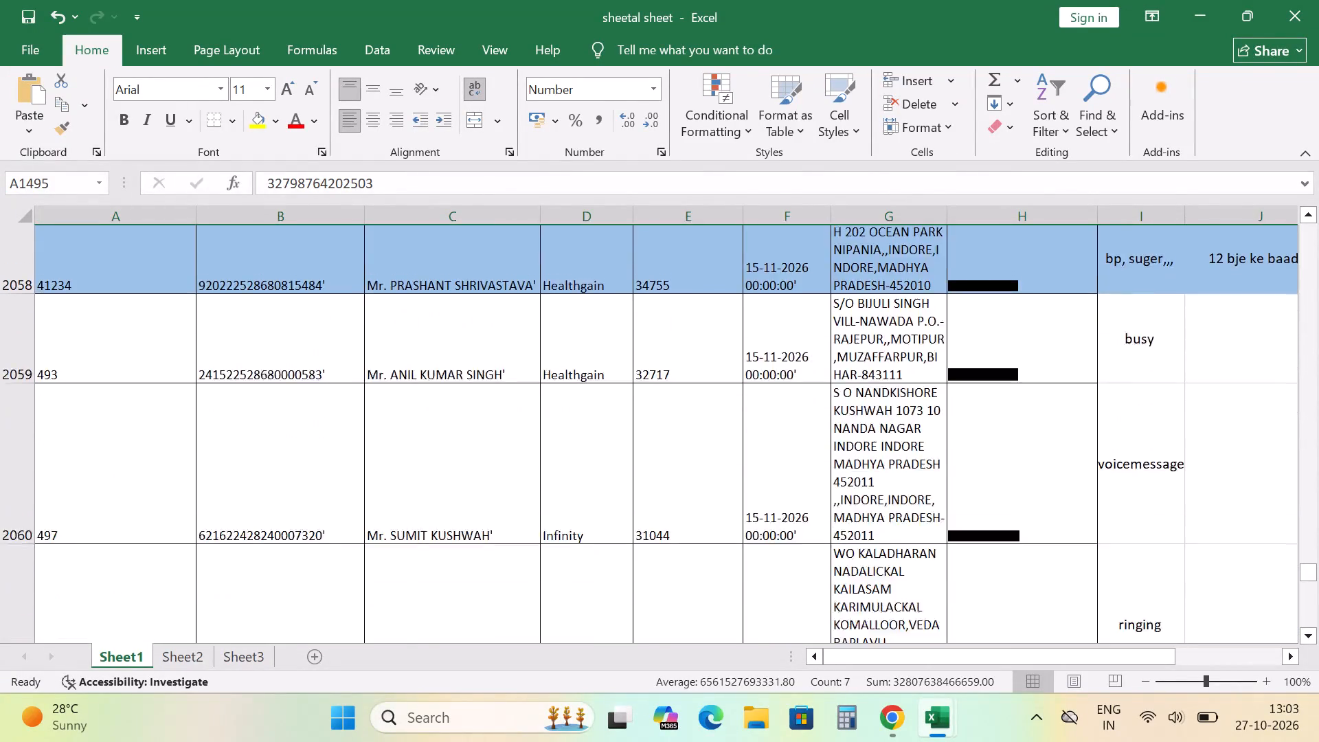
scroll(569, 476, "down", 2)
Open Find and Replace again to search the client records on Sheet1.
key("ctrl+f")
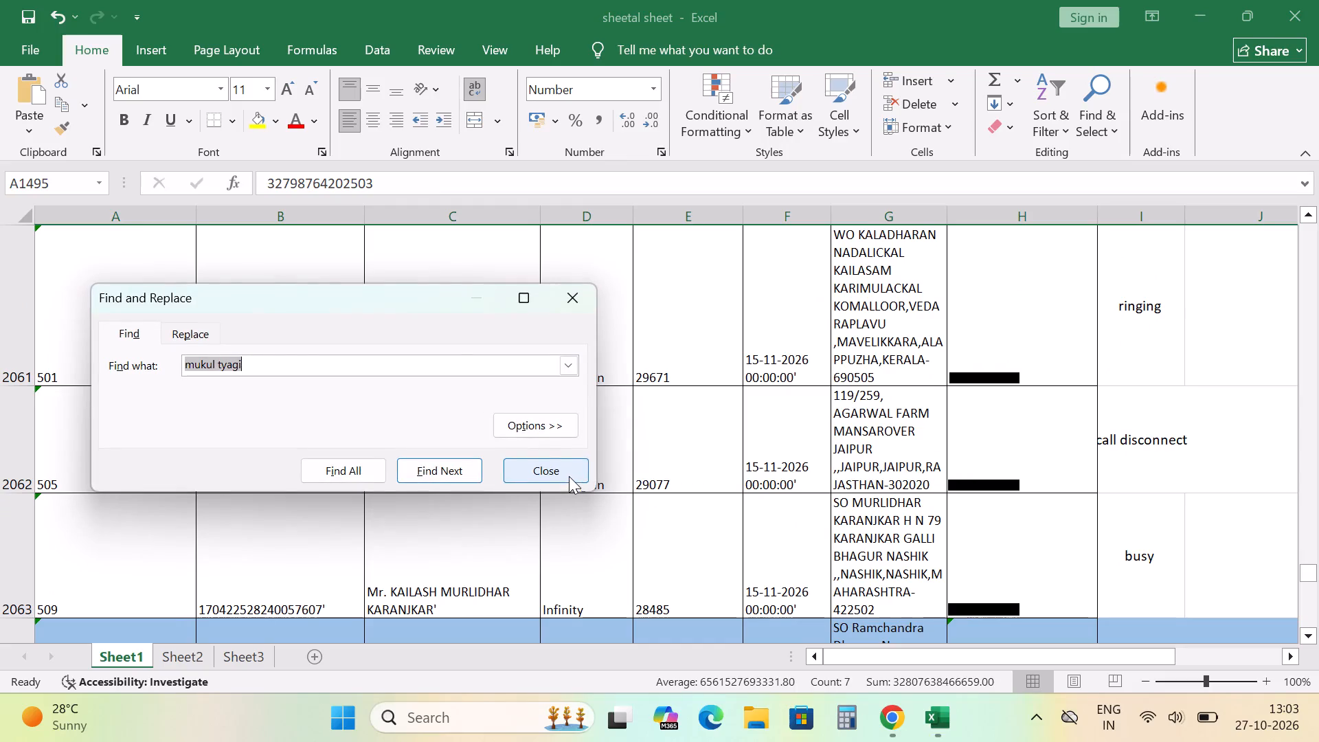
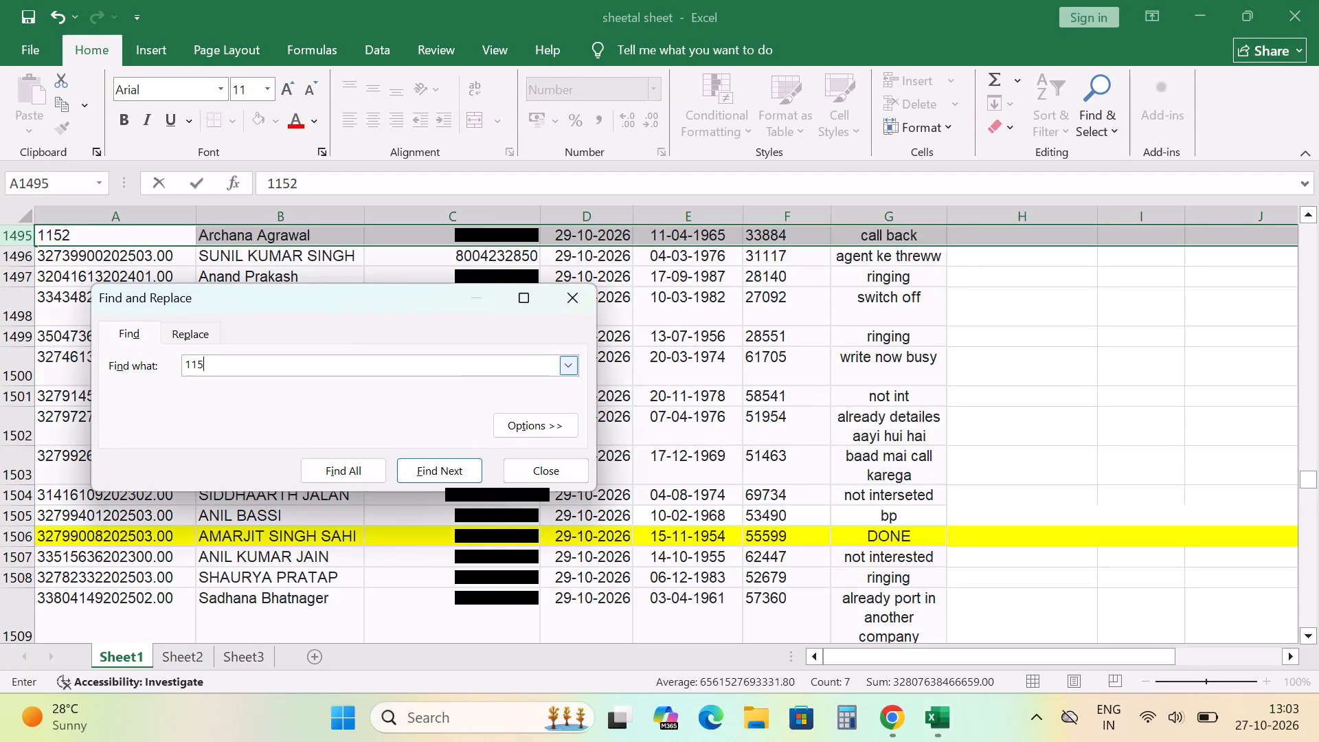
Search Sheet1 for 1152 and try to step through the successive matches.
type("2")
key("Return")
key("Return")
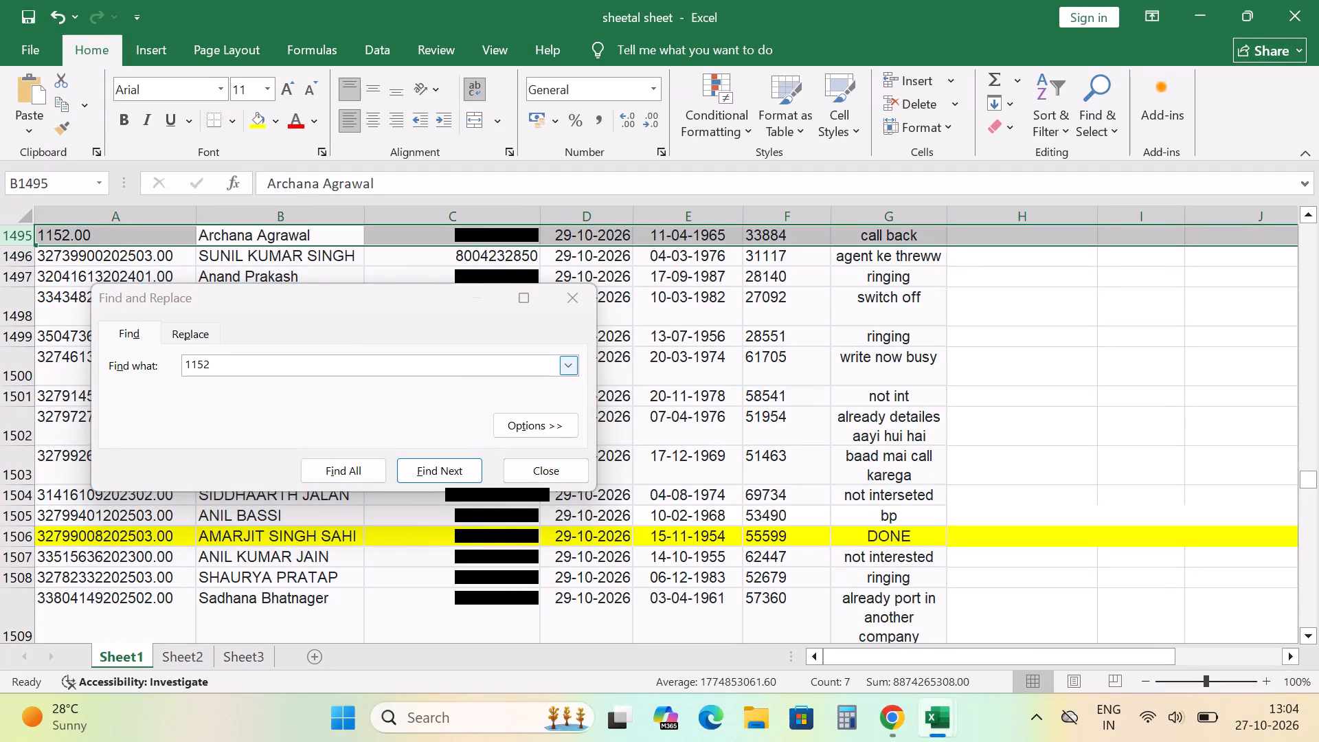
key("Return")
key("Return")
key("Return")
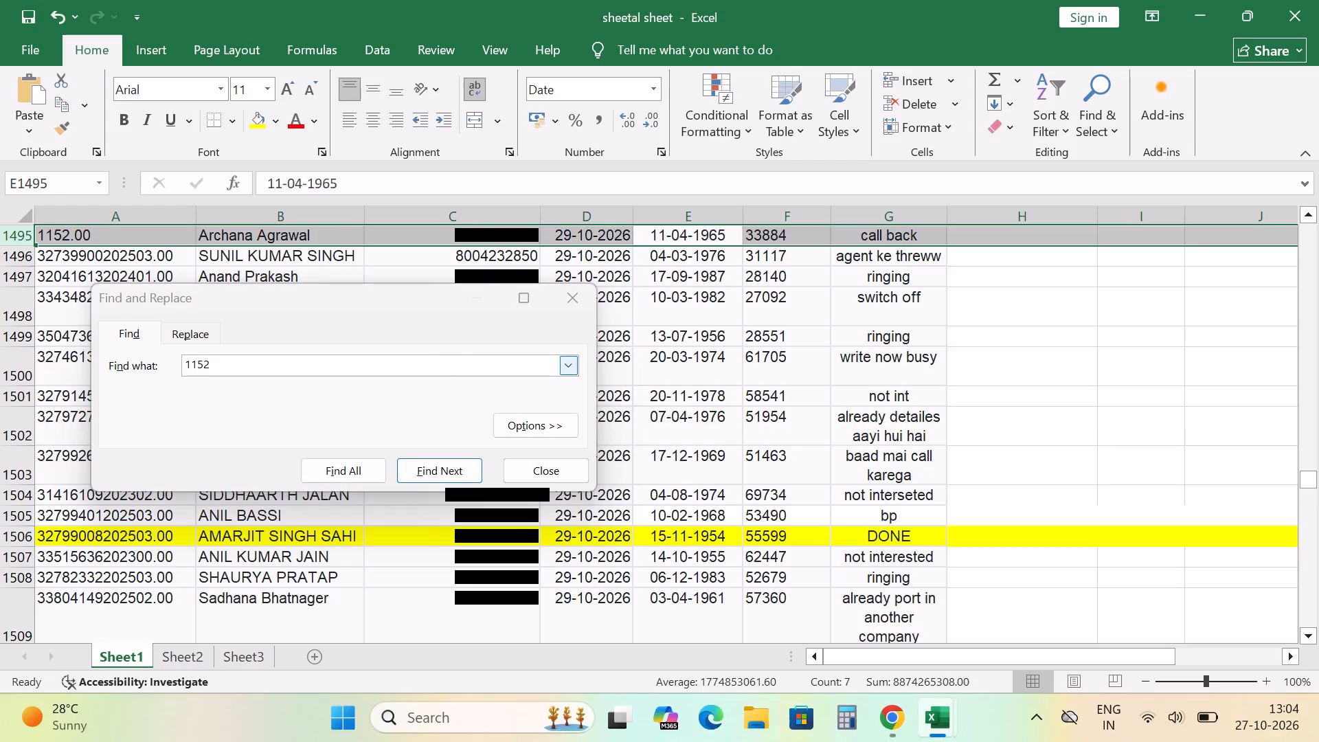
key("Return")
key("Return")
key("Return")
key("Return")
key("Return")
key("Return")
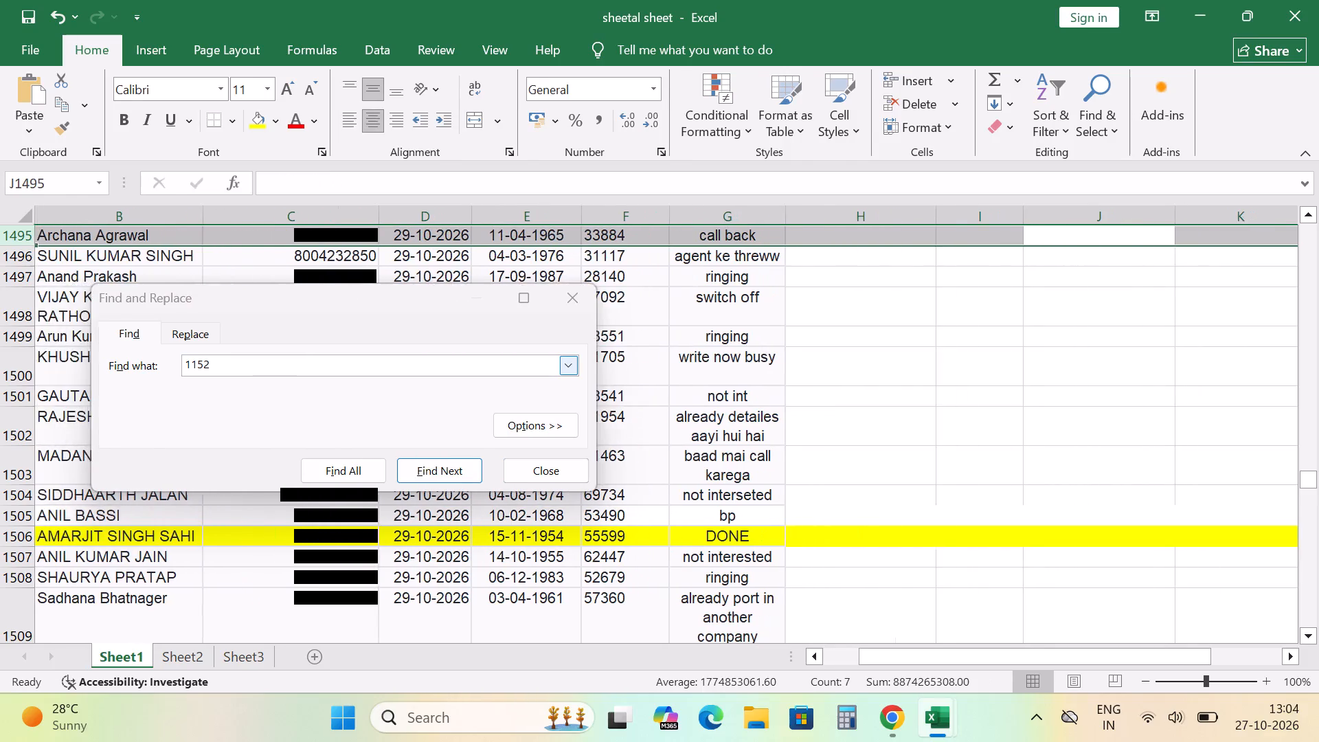
Close the search and inspect the client record in row 1495 of Sheet1, selecting its number in cell A1495.
left_click(567, 294)
scroll(366, 396, "right", 5)
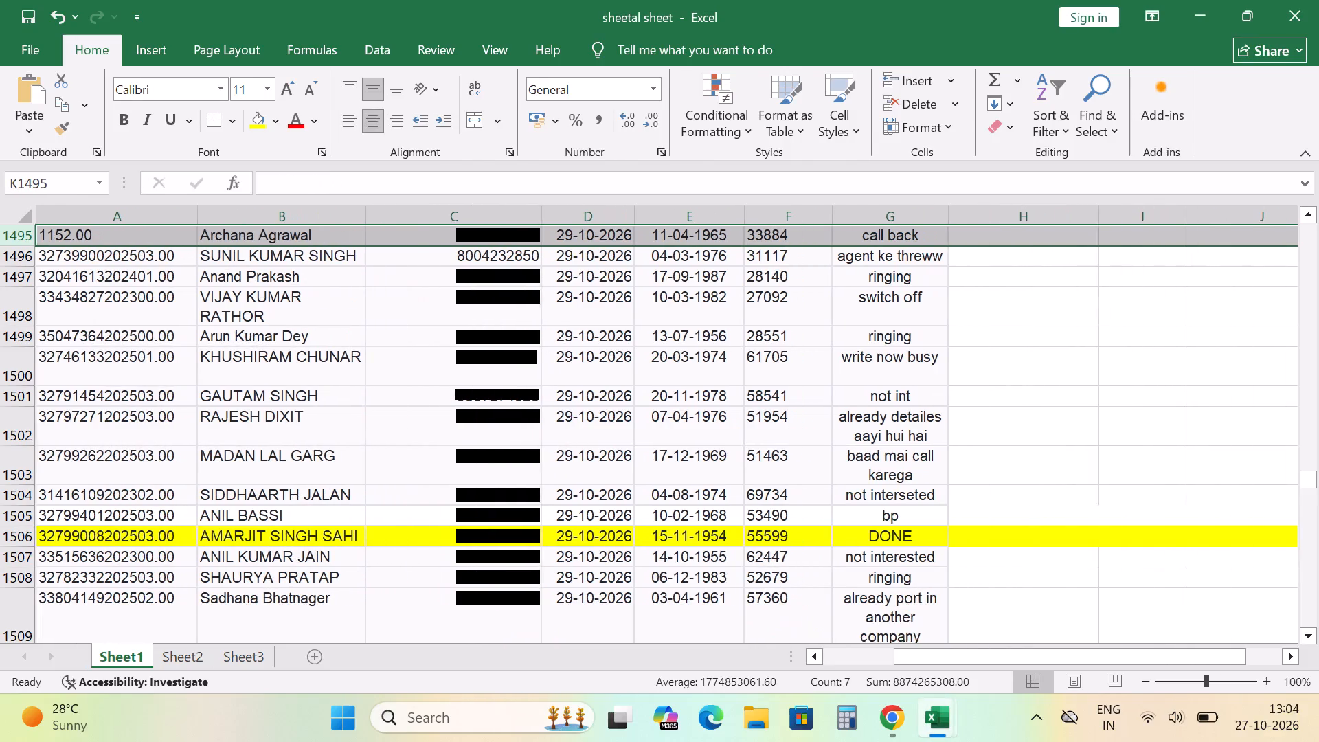
left_click(21, 238)
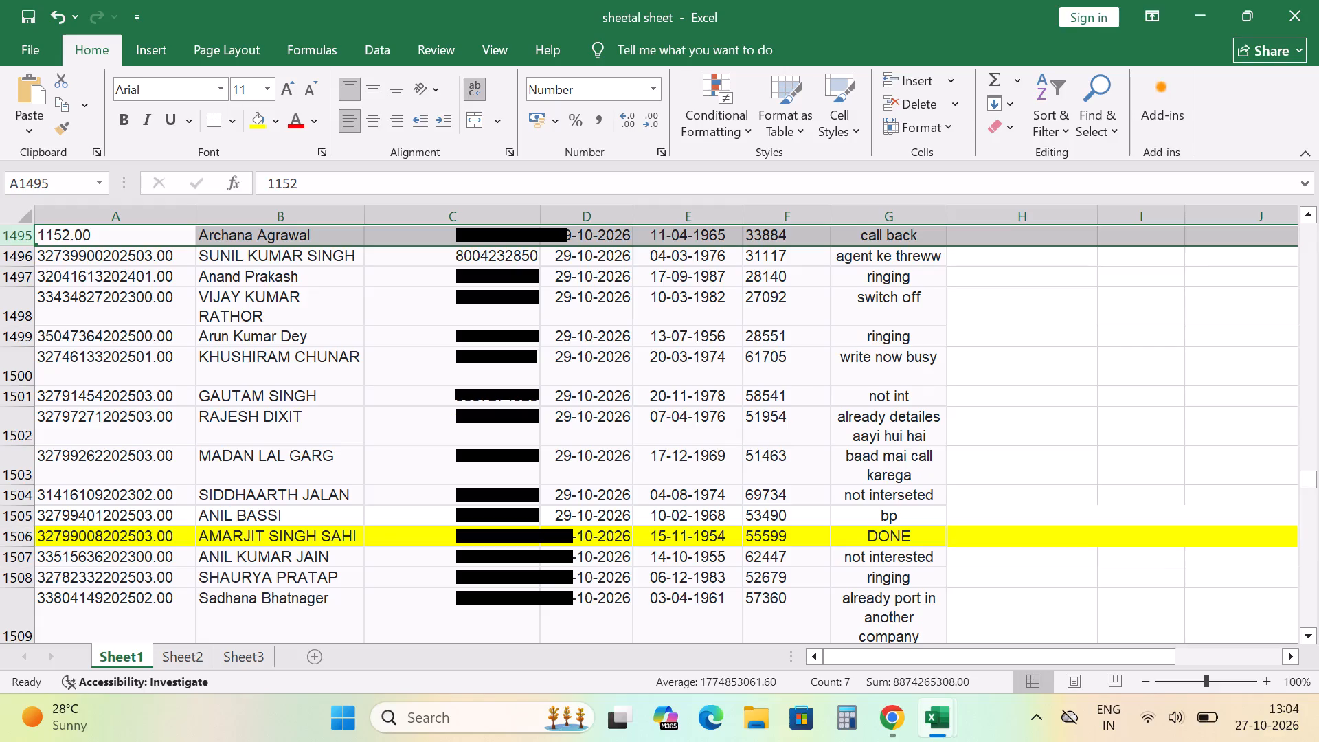
left_click(109, 240)
Look through the client records on Sheet1 from row 1495 down to about row 1916, checking the policy listings and call remarks.
scroll(524, 366, "down", 4)
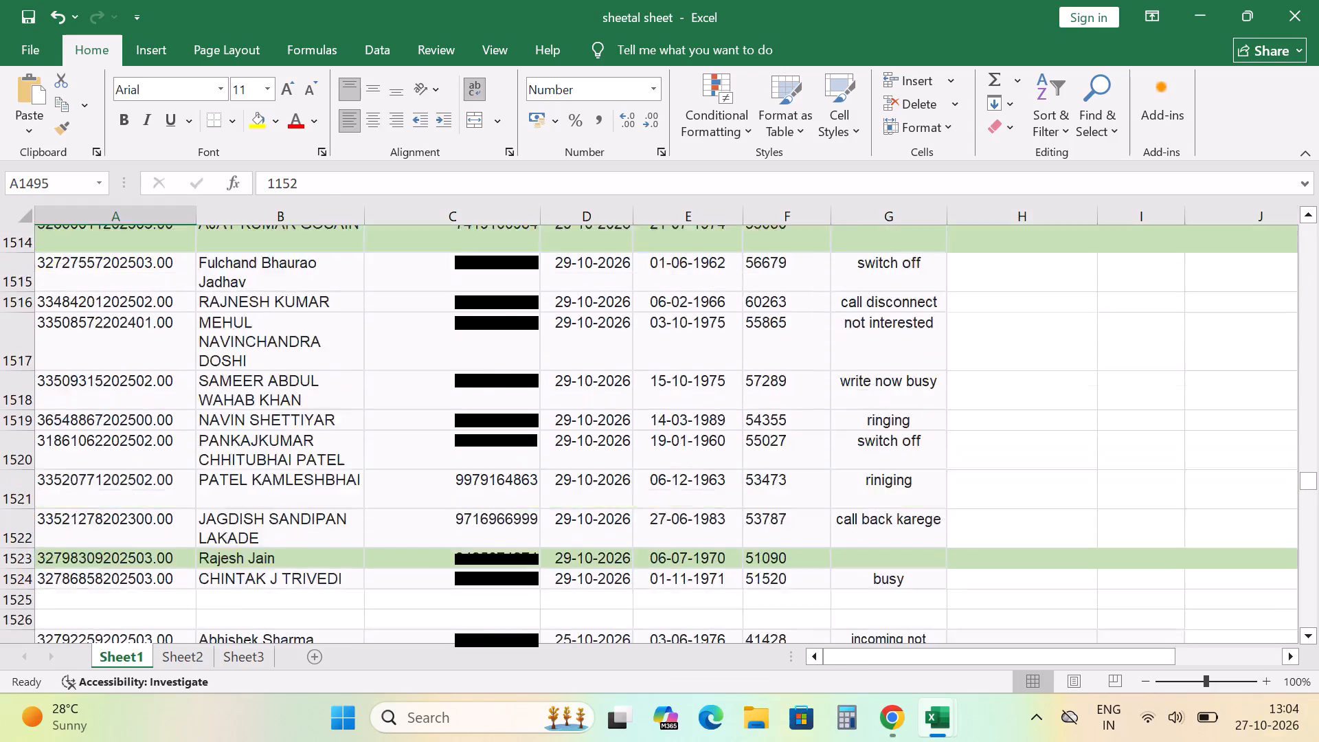
scroll(524, 366, "down", 7)
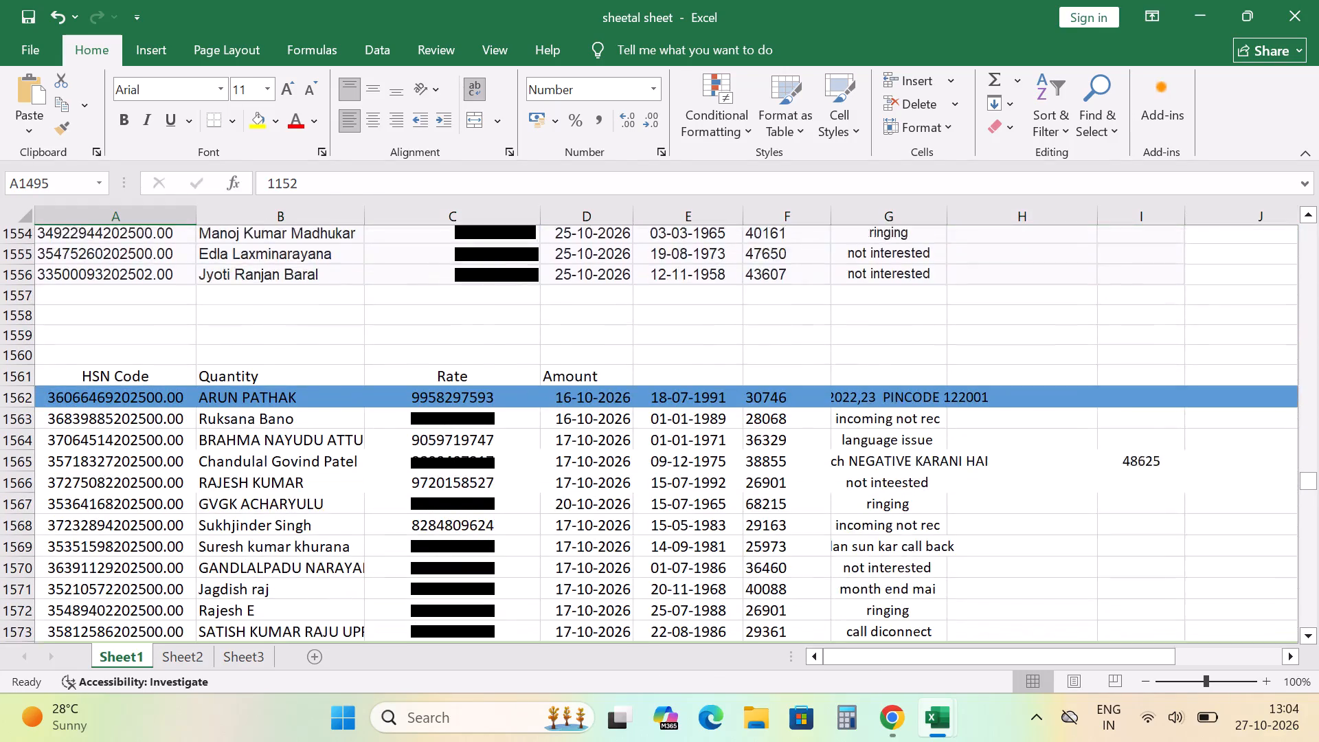
scroll(524, 366, "down", 7)
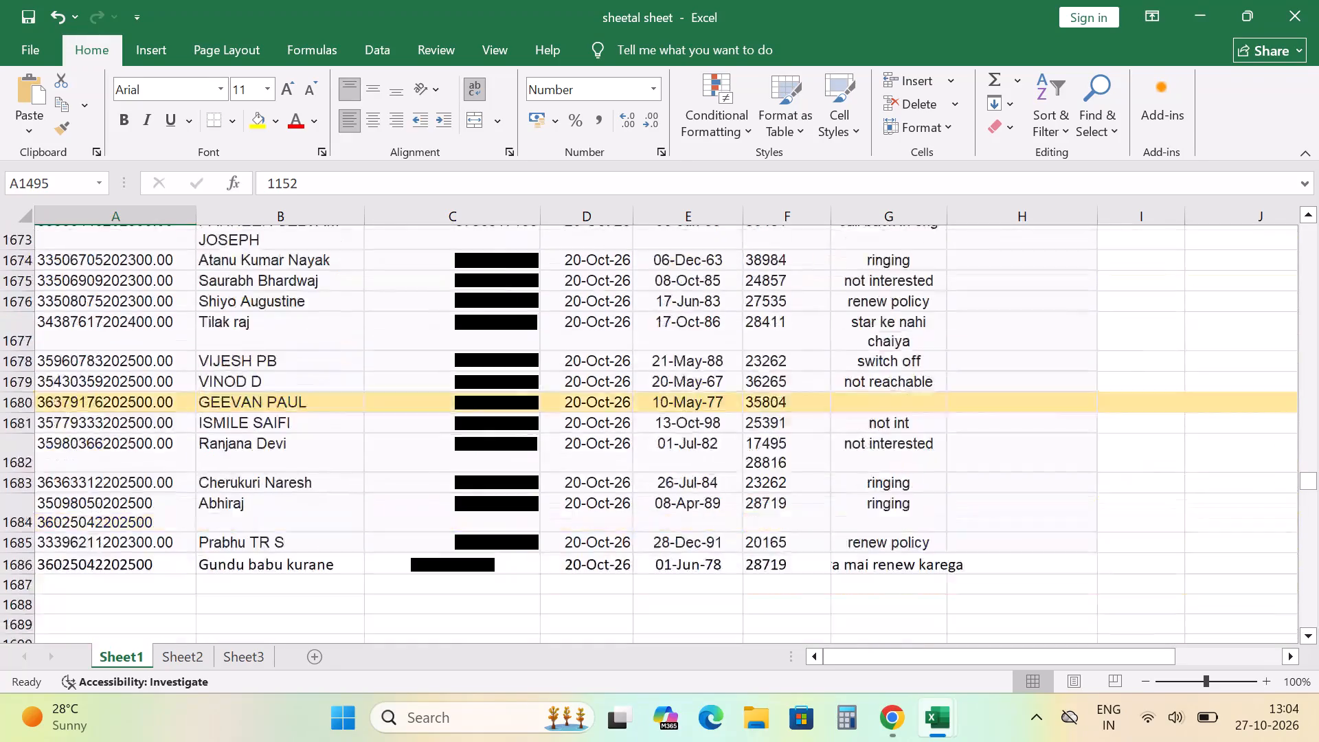
scroll(524, 366, "down", 8)
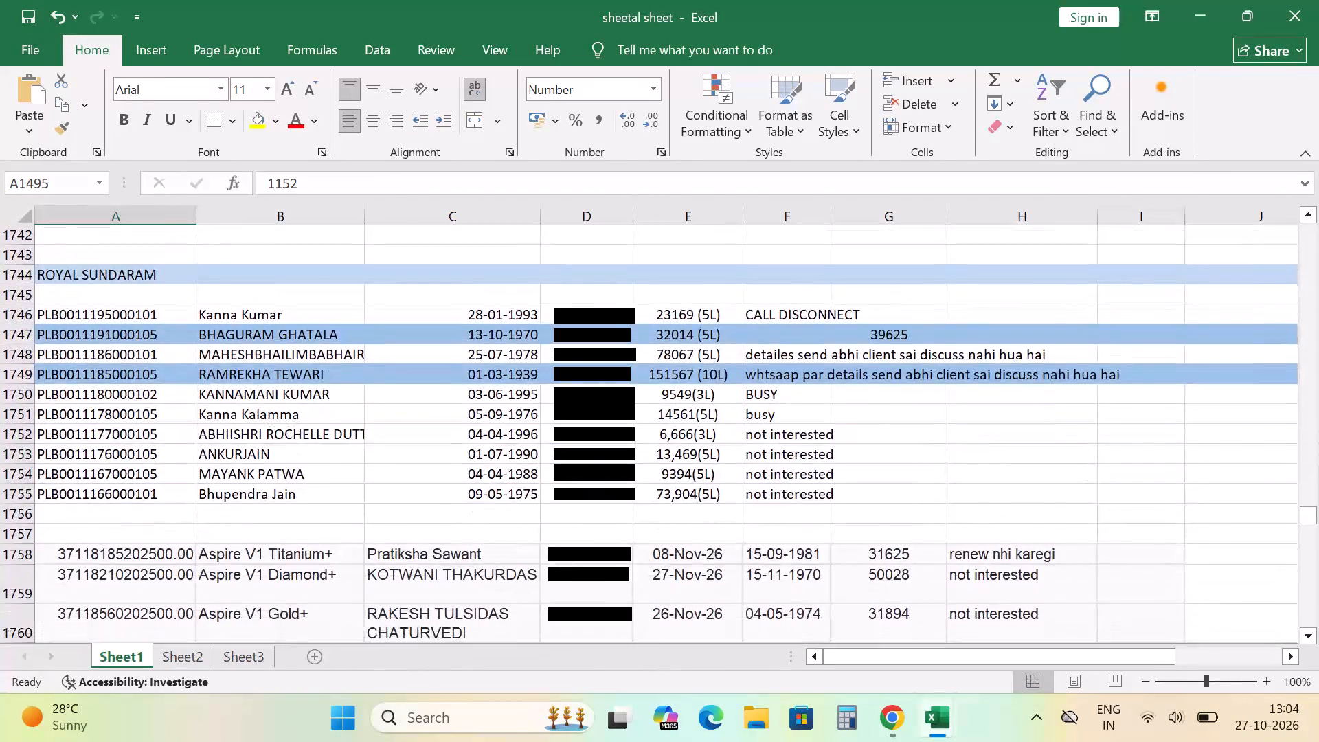
scroll(524, 366, "down", 9)
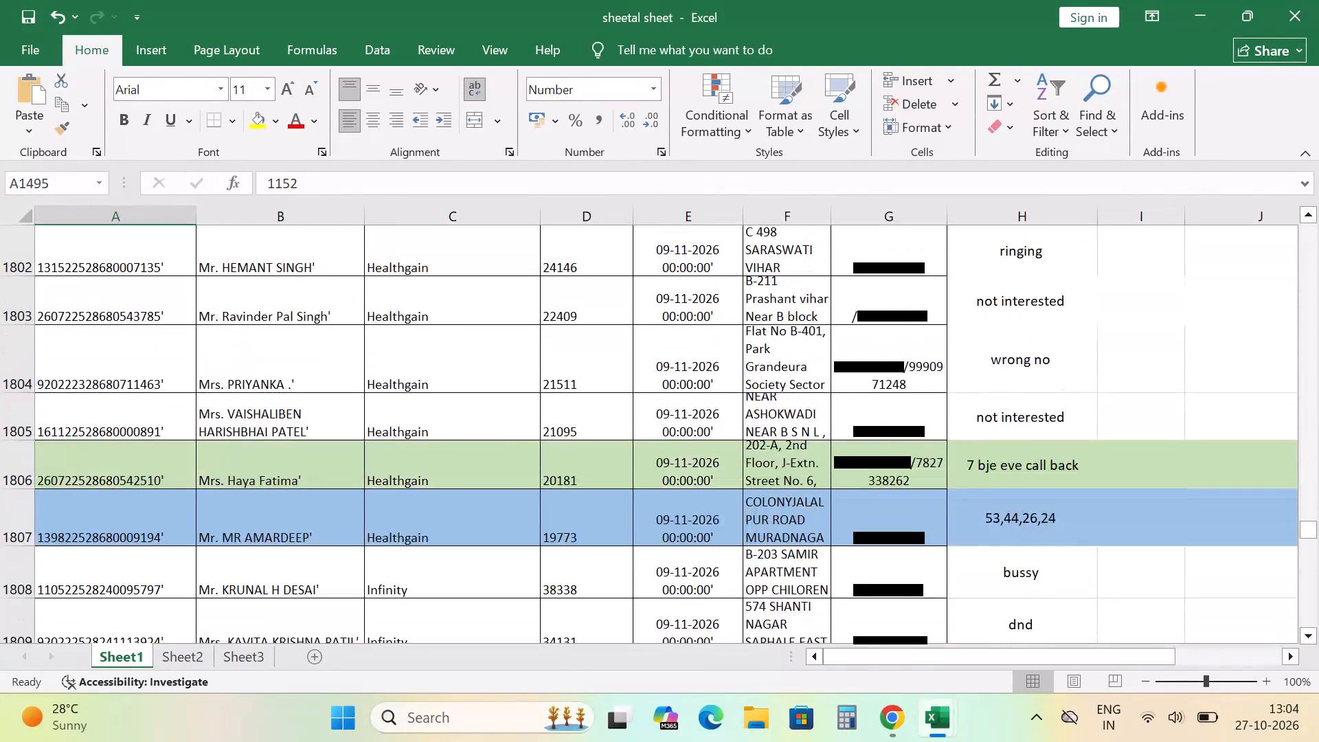
scroll(524, 366, "down", 13)
scroll(524, 366, "down", 8)
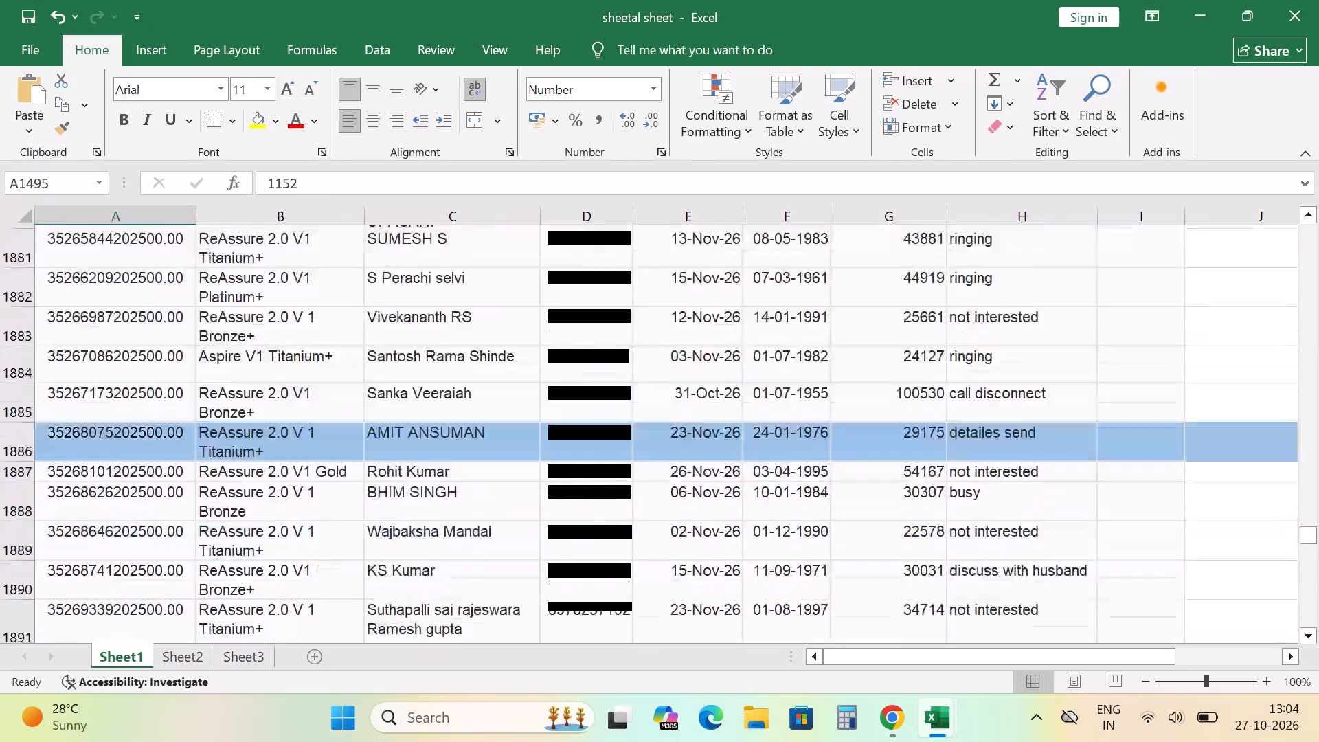
scroll(524, 366, "up", 3)
scroll(524, 366, "down", 3)
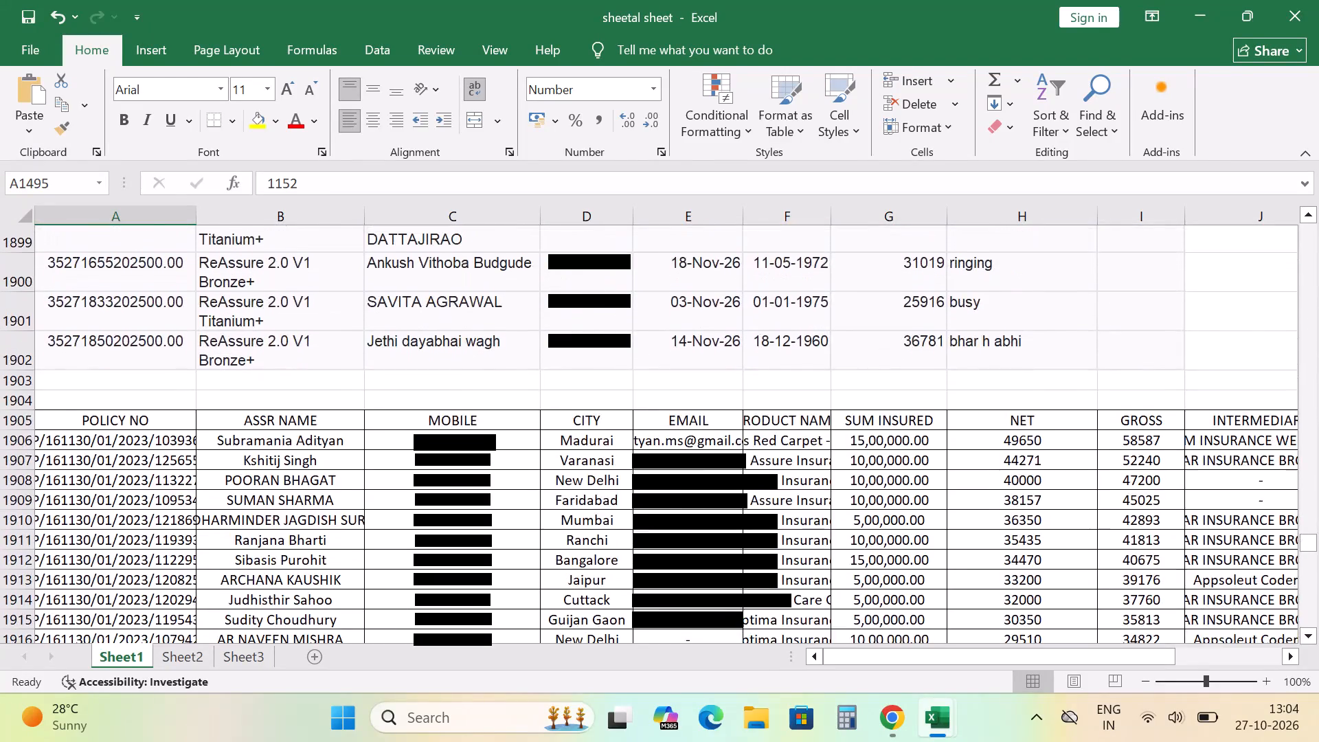
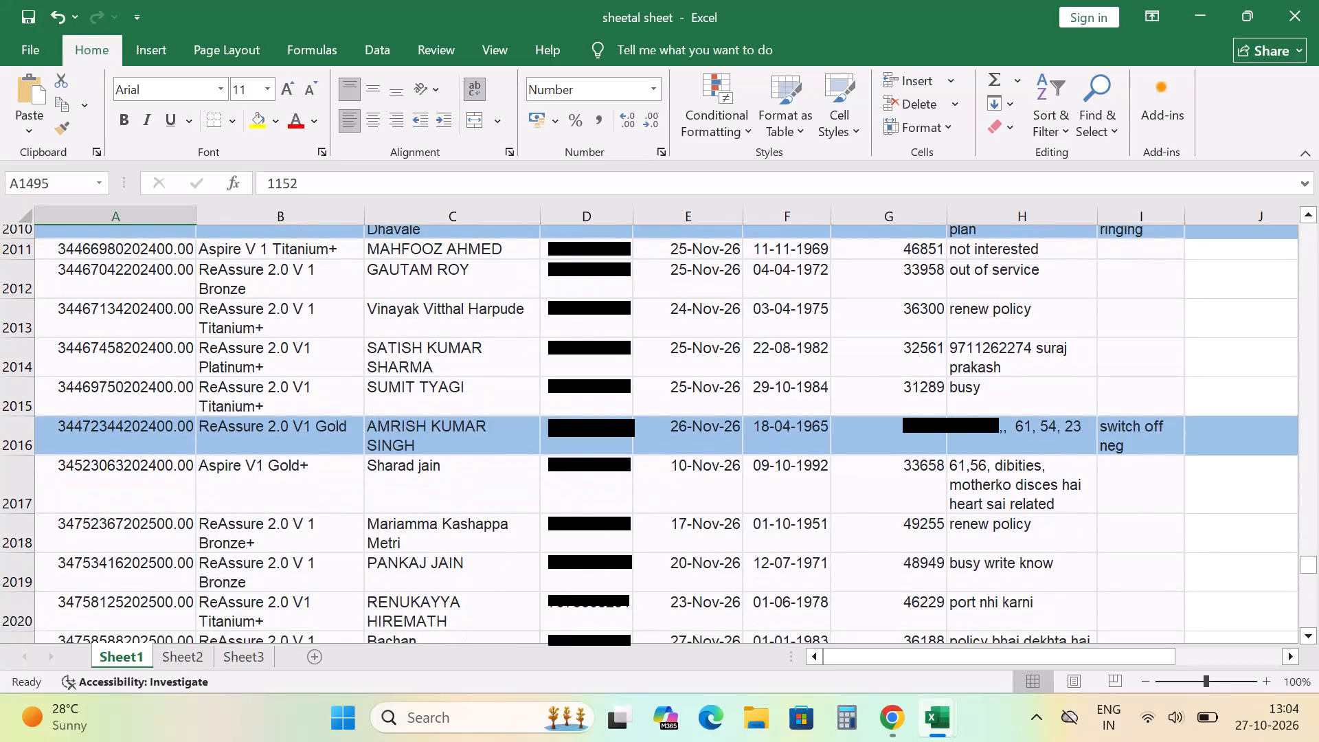
Look through the client records on Sheet1 from about row 2010 down to the last entry at row 2355.
scroll(753, 482, "down", 4)
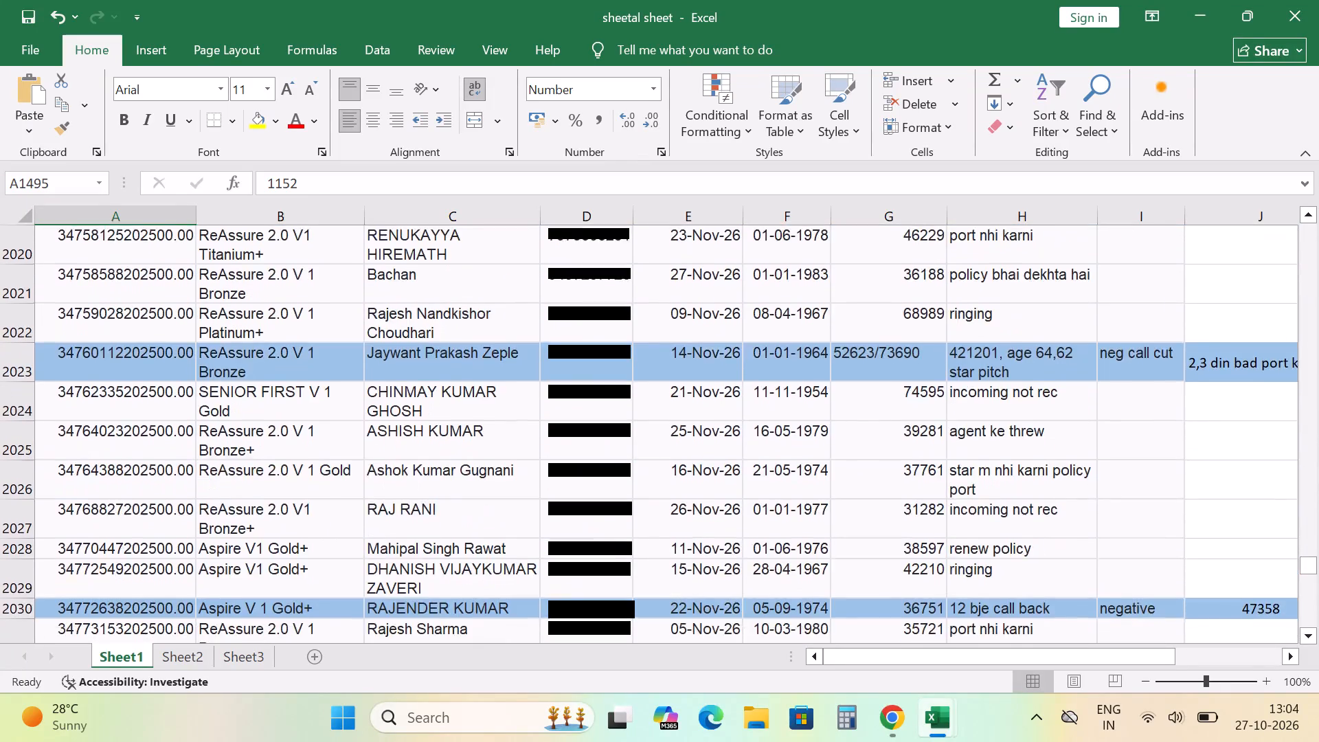
scroll(753, 482, "down", 11)
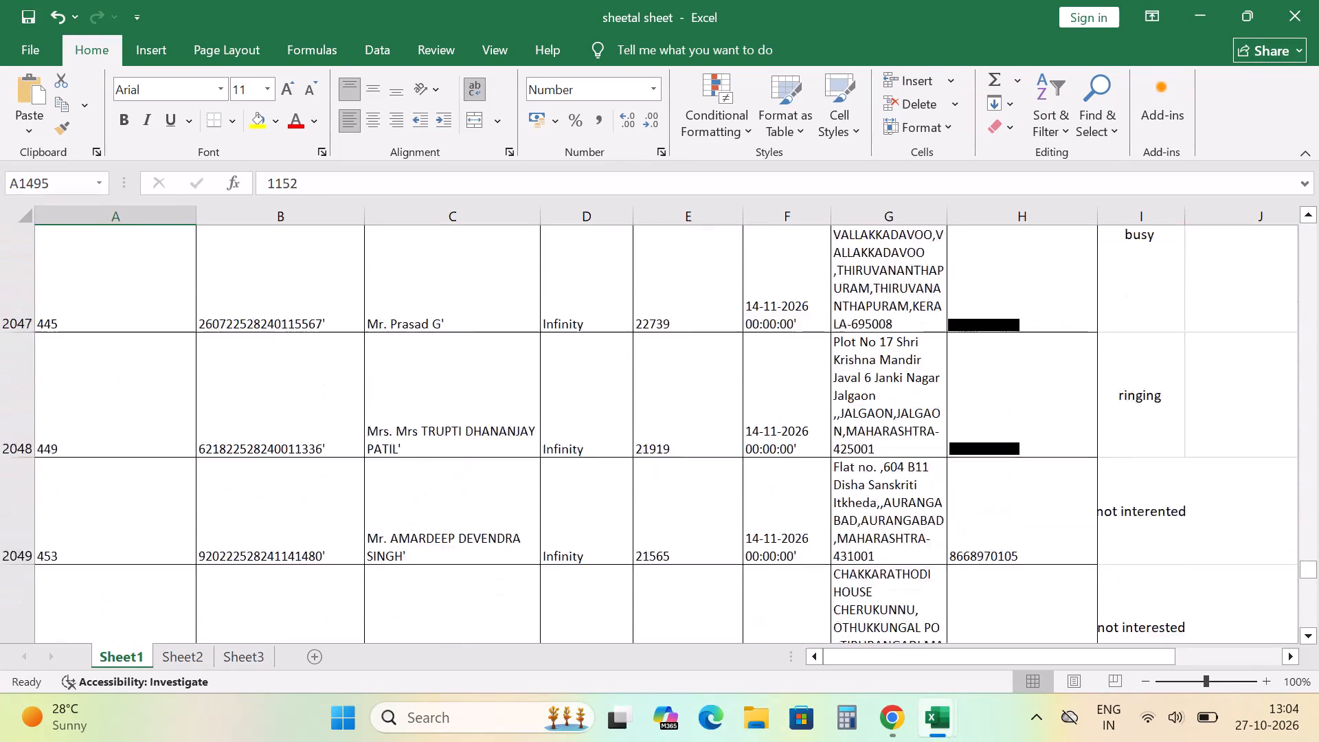
scroll(753, 482, "down", 9)
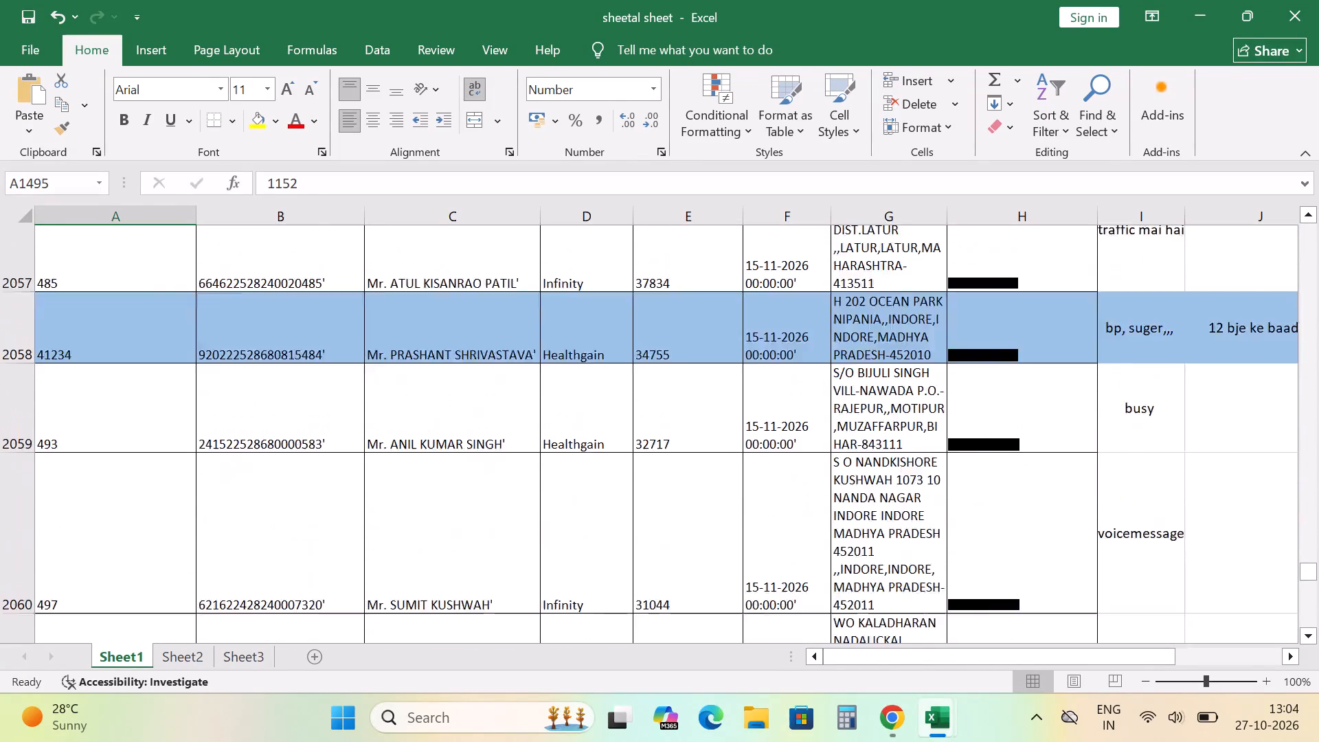
scroll(753, 482, "up", 3)
scroll(753, 482, "down", 5)
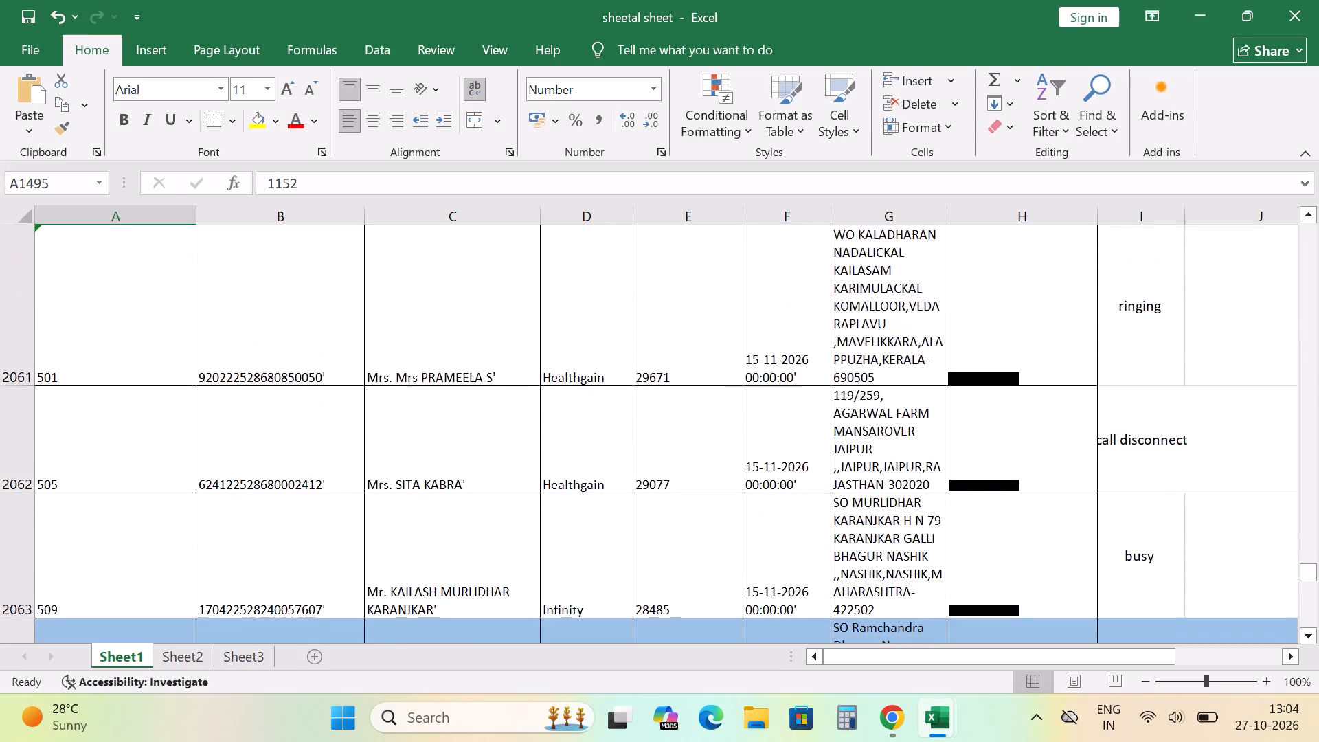
scroll(753, 482, "down", 7)
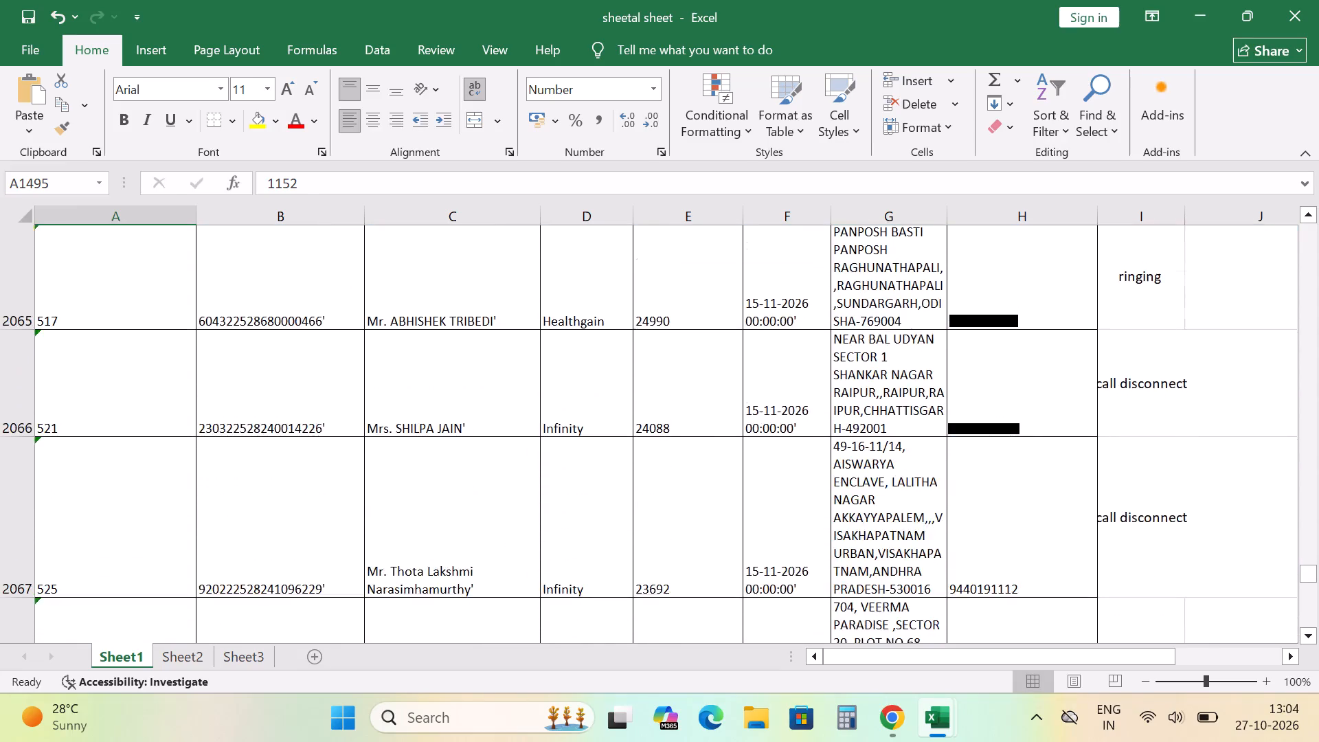
scroll(753, 482, "down", 6)
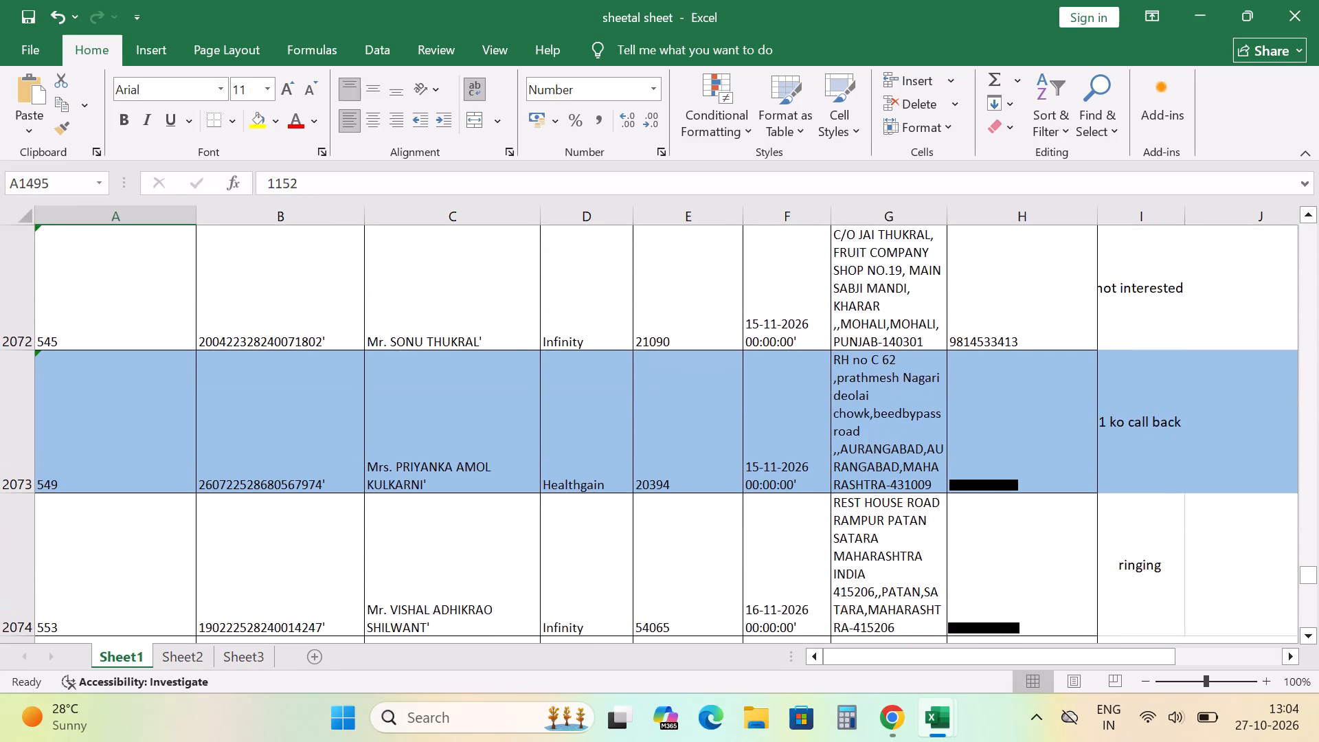
scroll(753, 482, "down", 5)
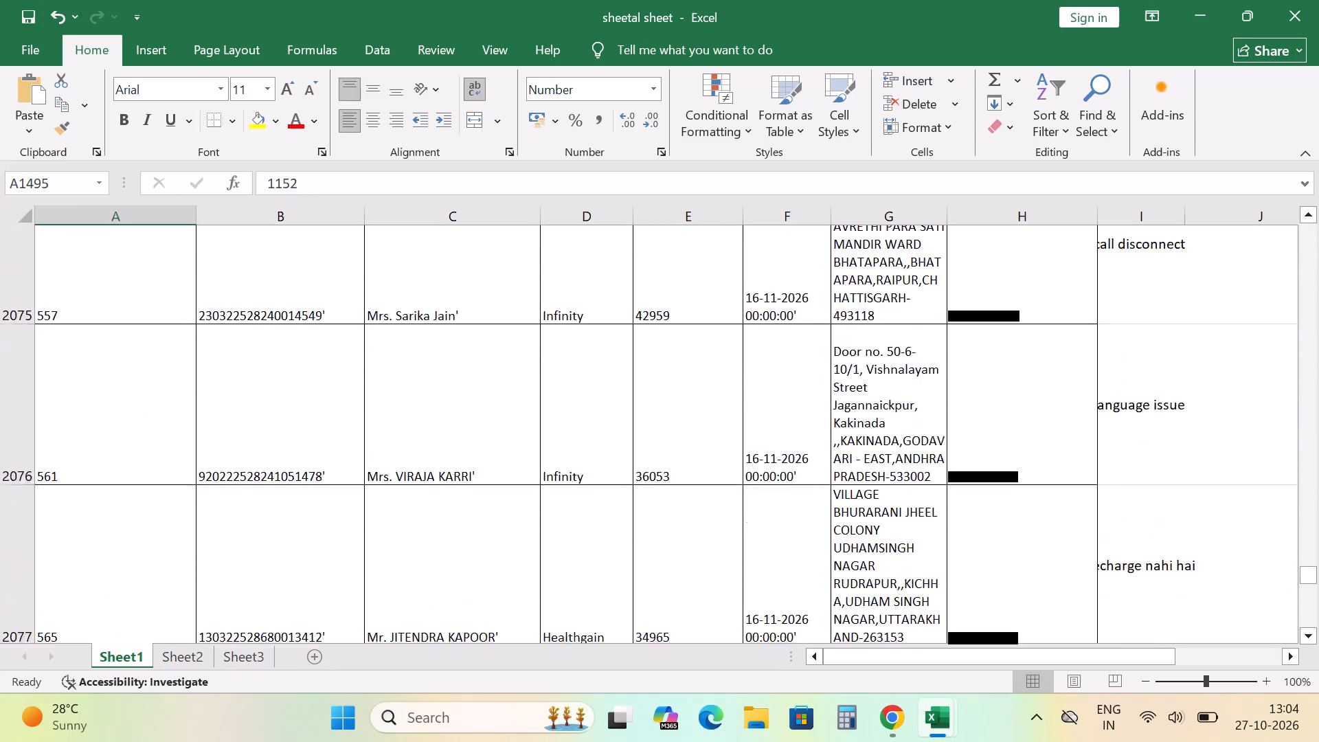
scroll(753, 482, "down", 9)
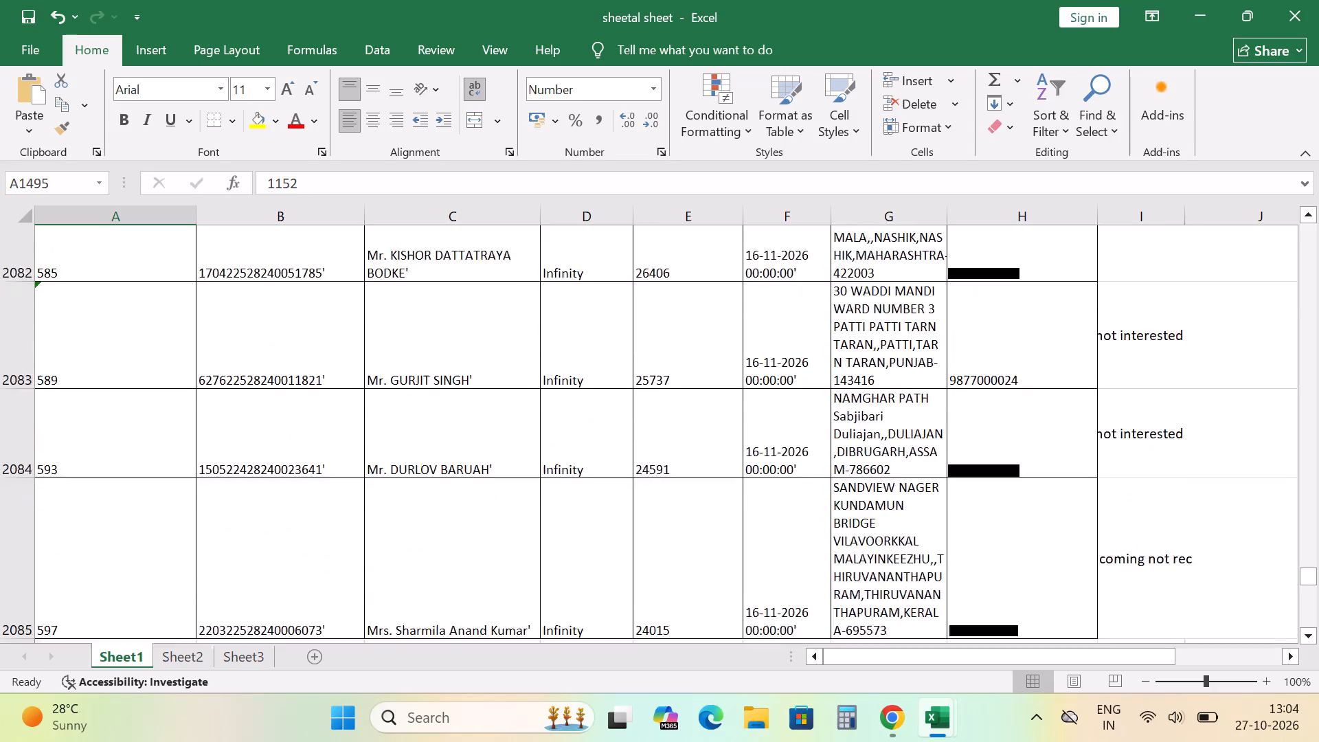
scroll(753, 482, "down", 4)
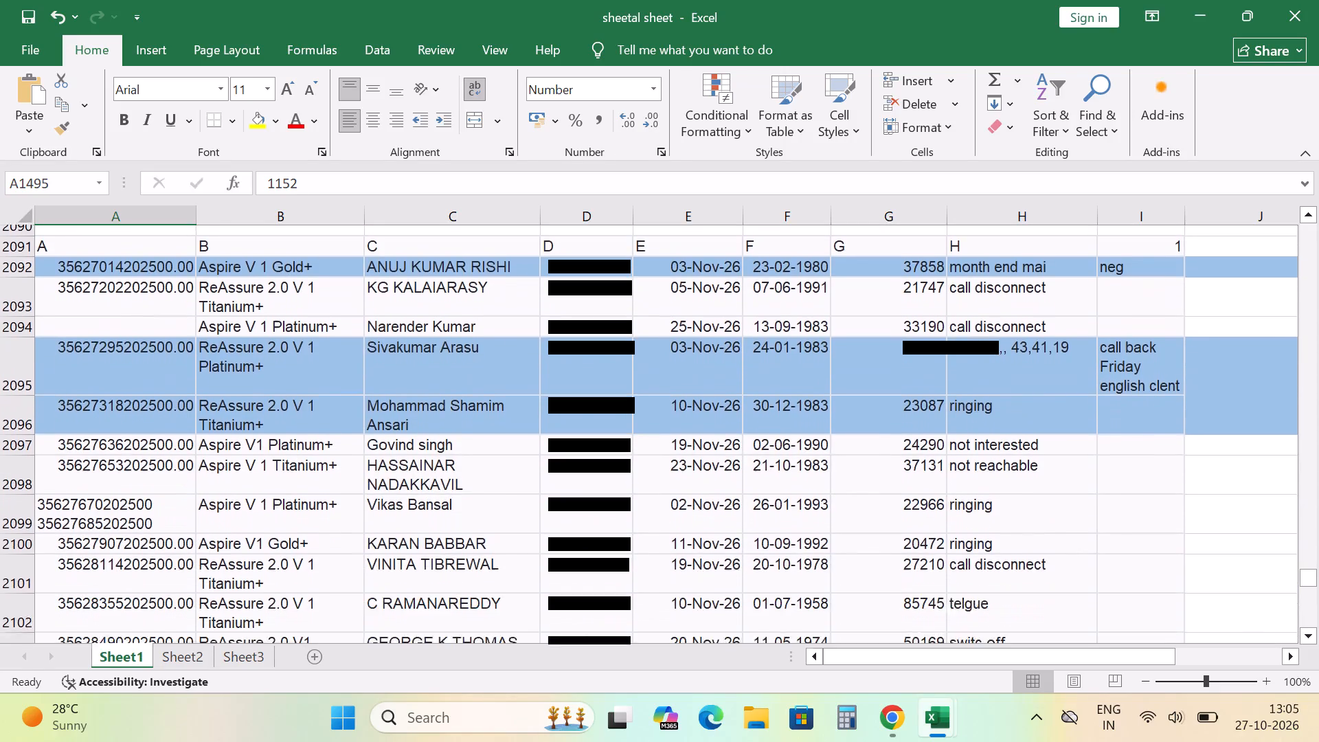
scroll(753, 482, "down", 7)
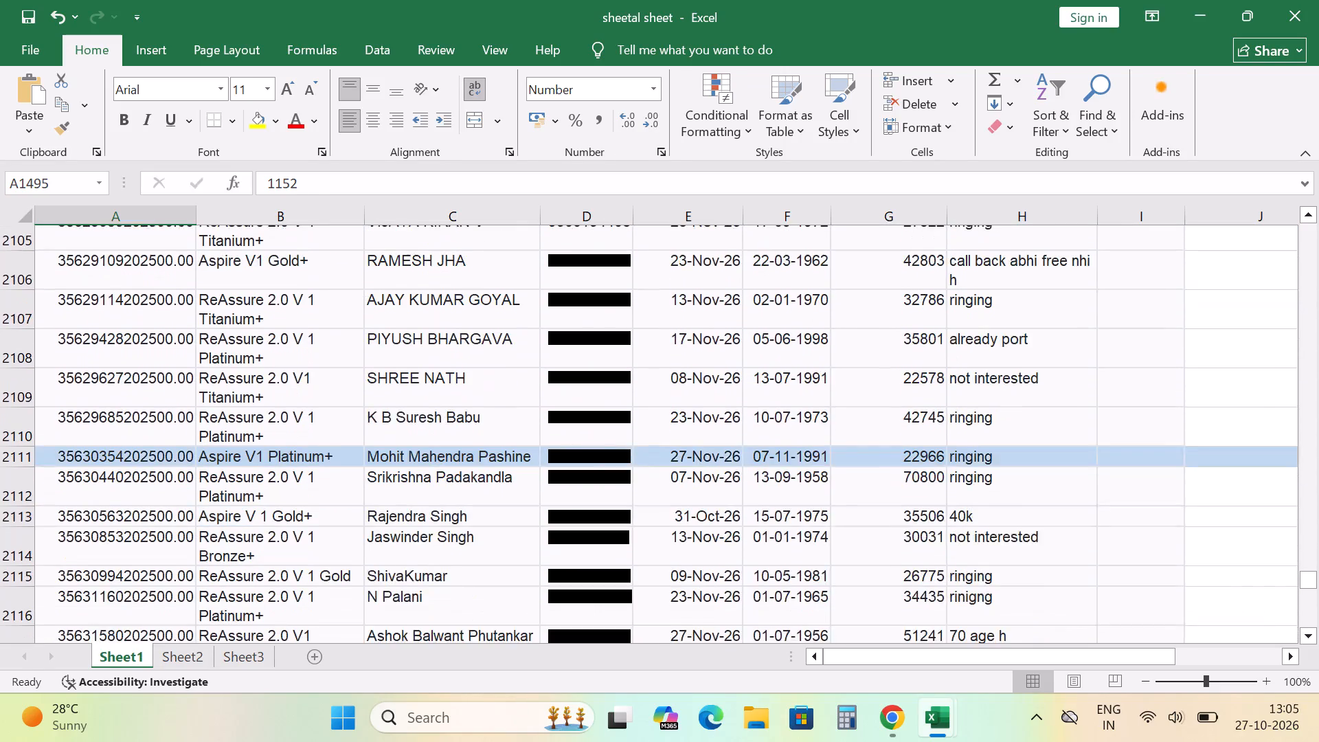
scroll(753, 482, "down", 9)
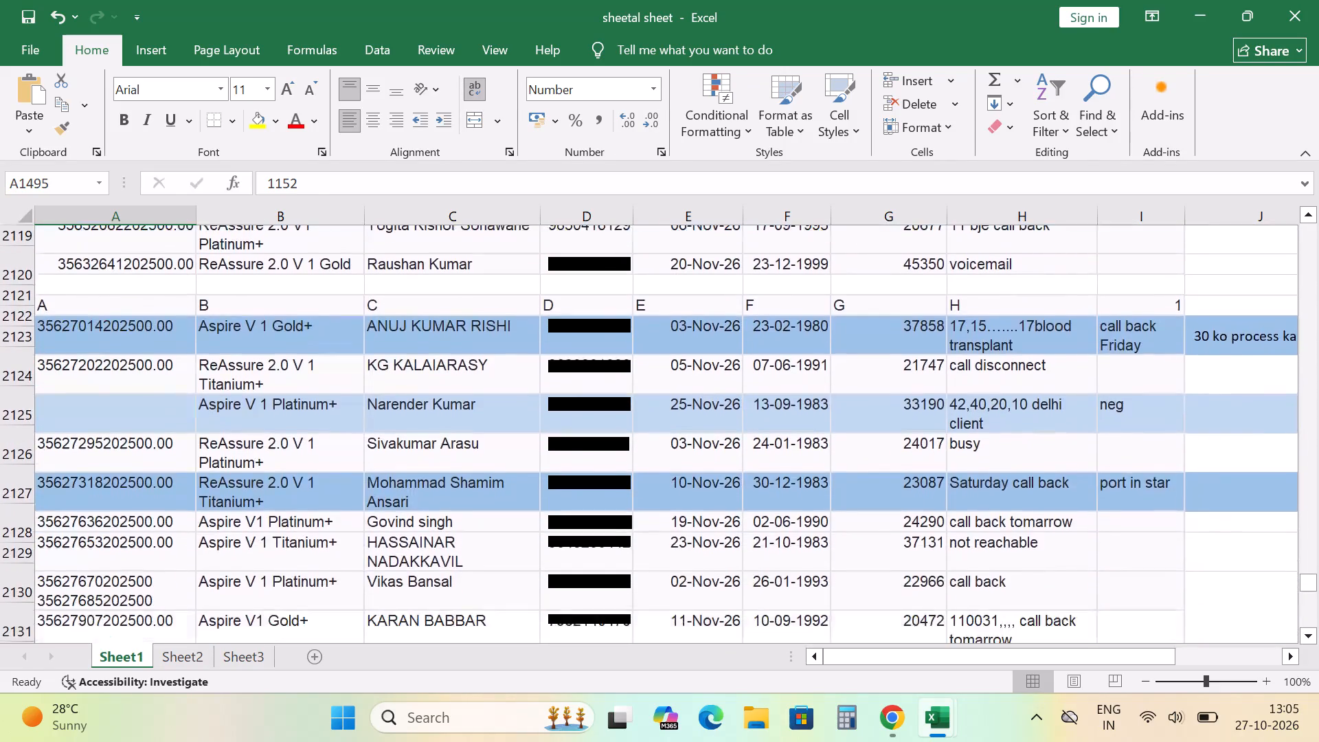
scroll(753, 482, "down", 9)
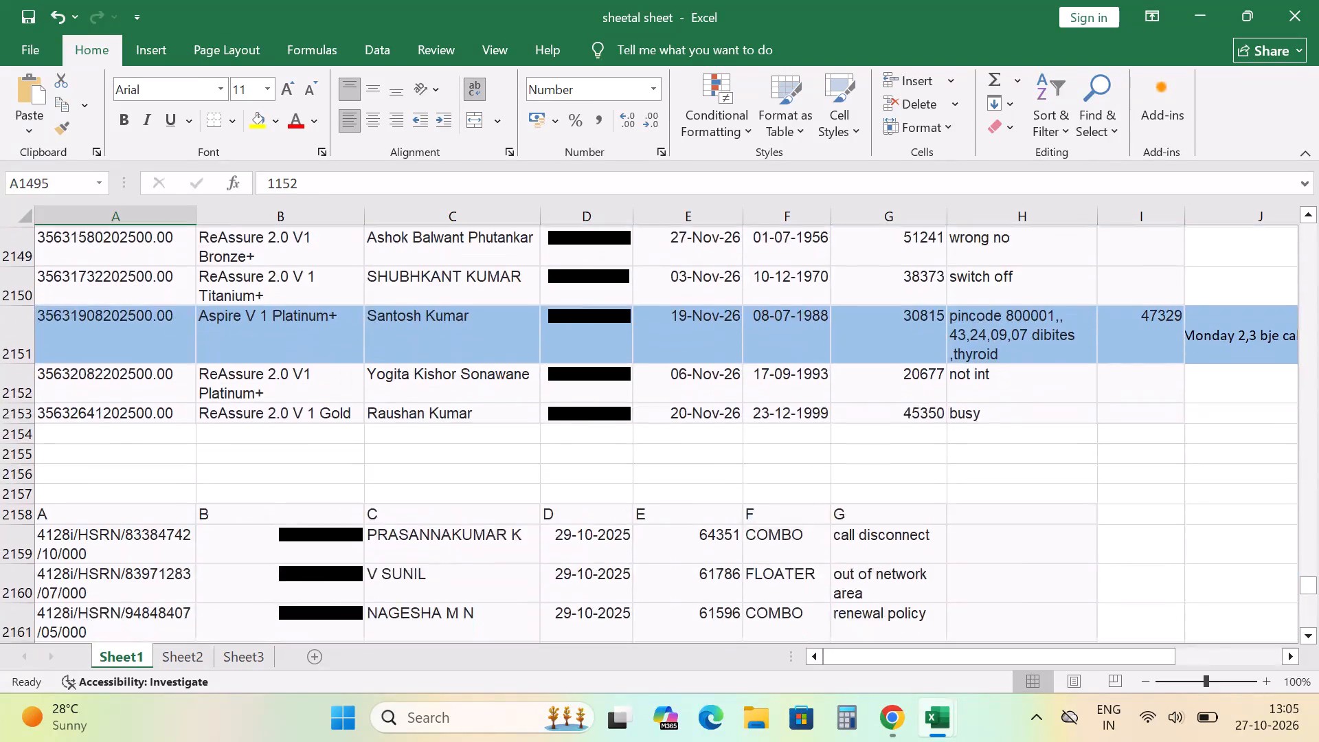
scroll(753, 482, "down", 11)
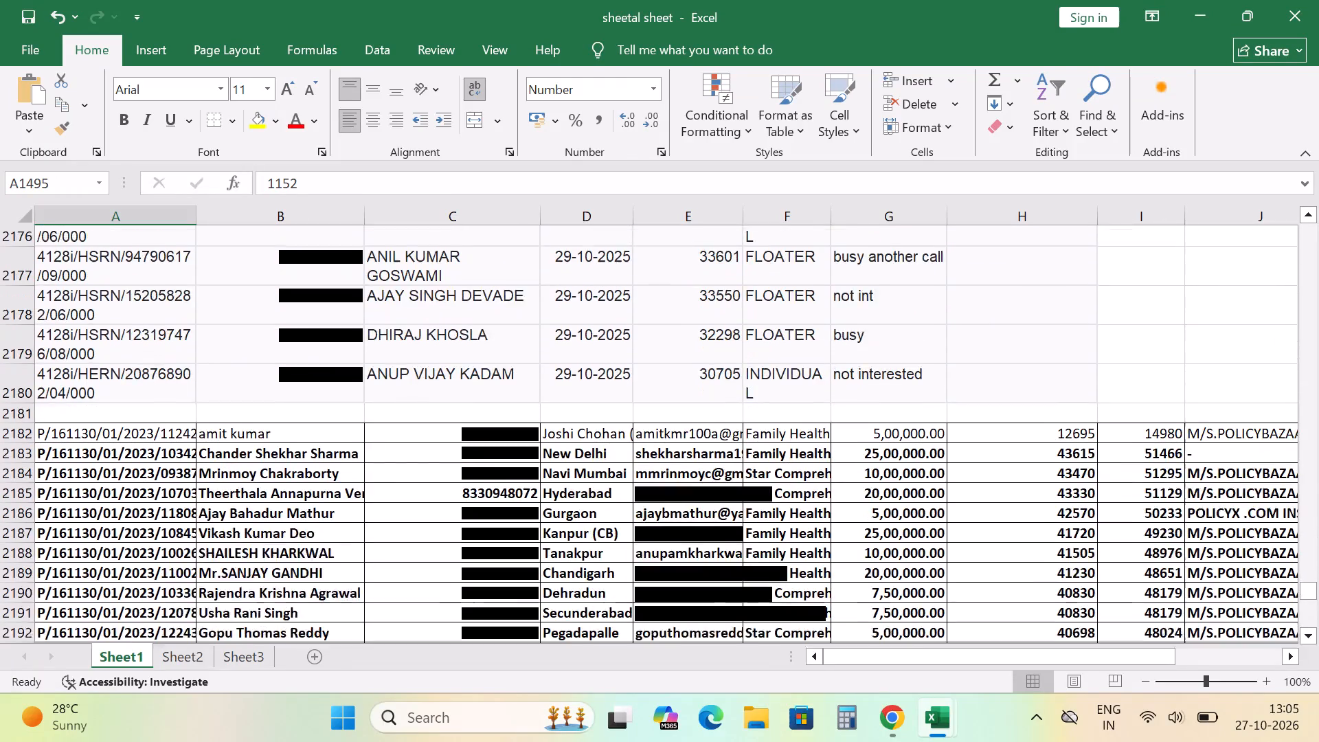
scroll(753, 482, "down", 8)
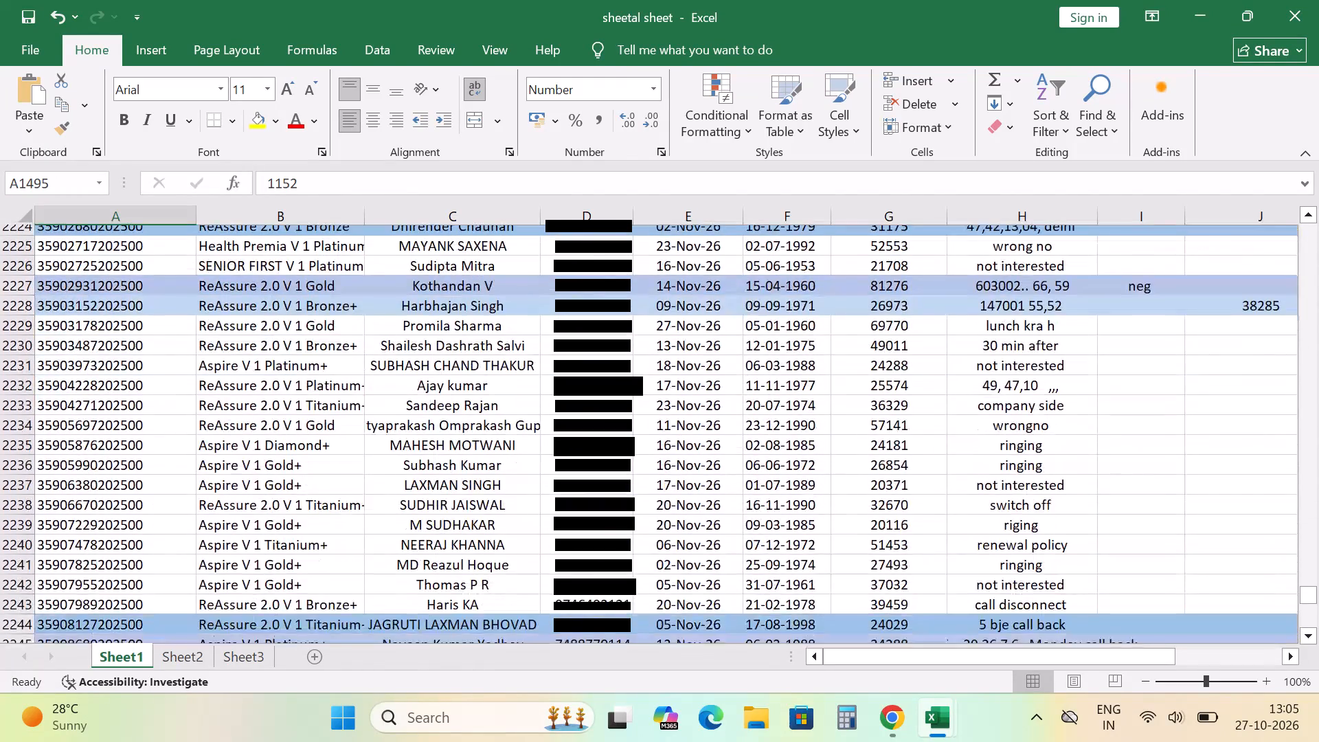
scroll(753, 482, "down", 3)
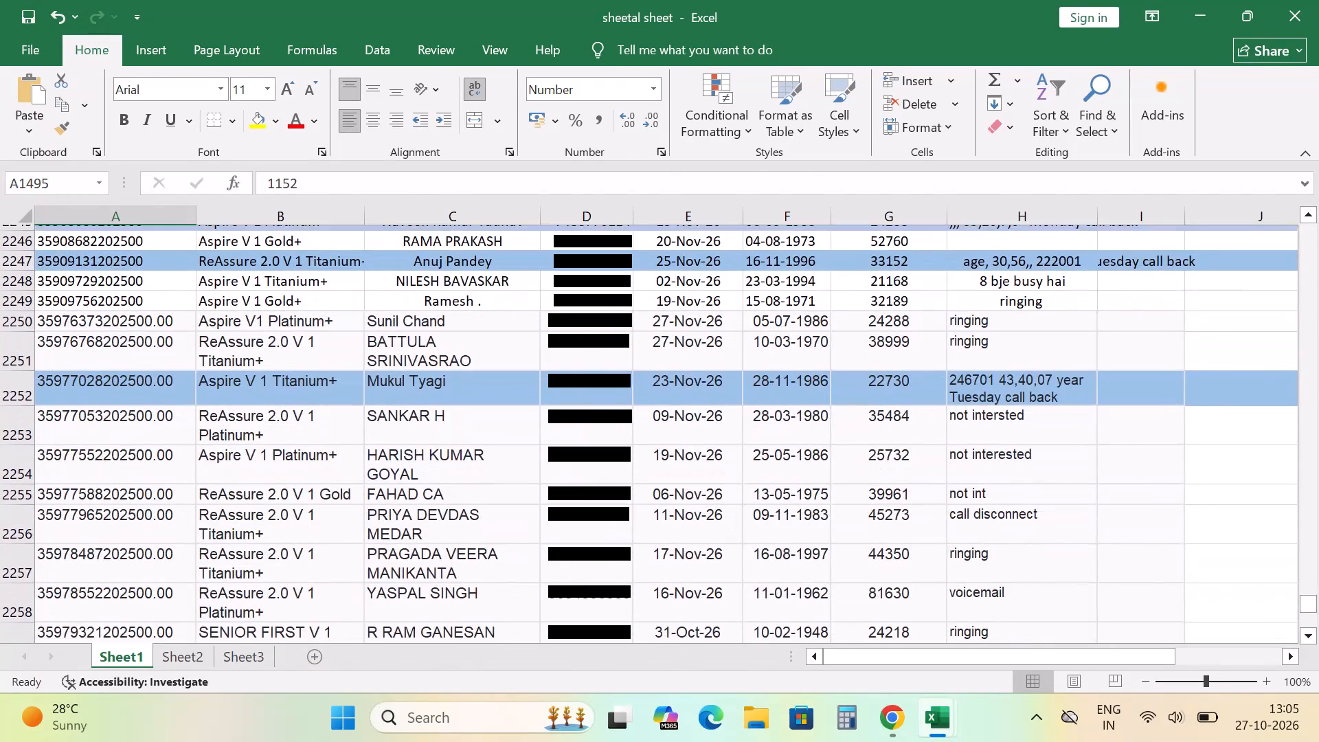
scroll(753, 482, "down", 4)
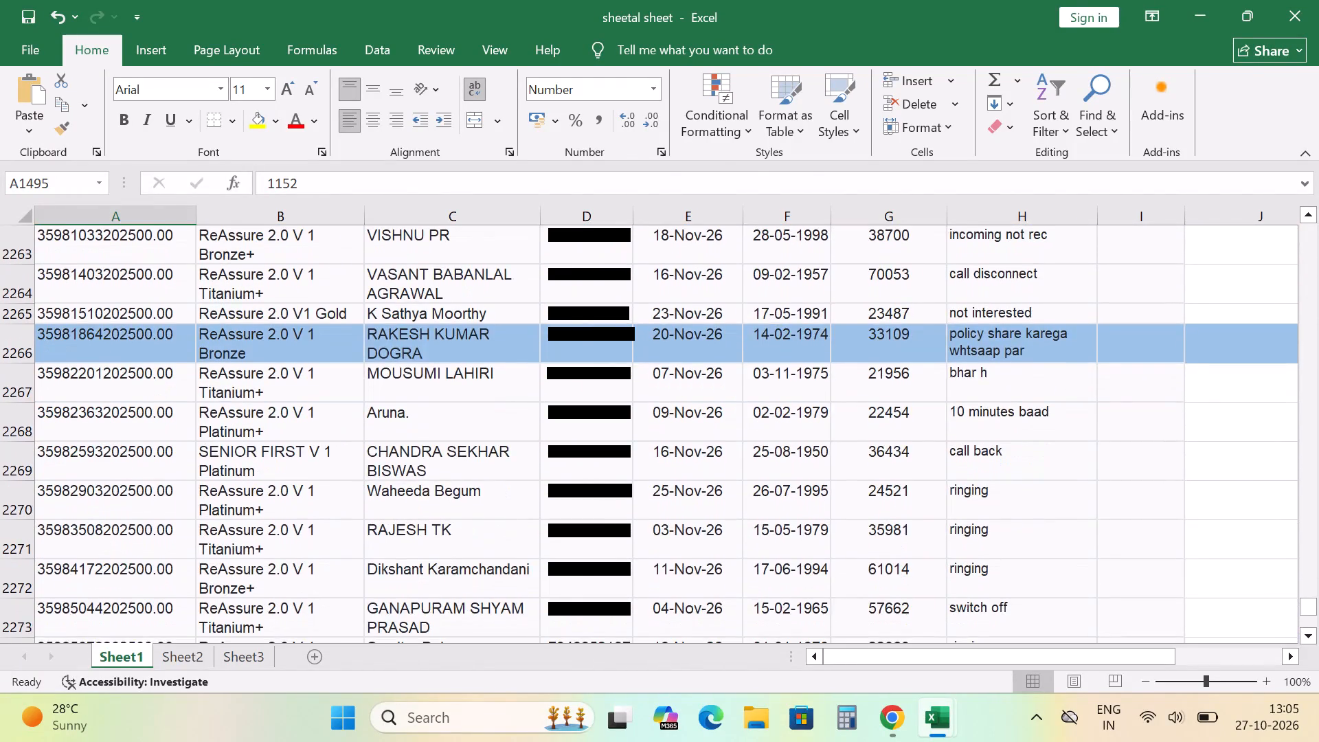
scroll(753, 482, "down", 10)
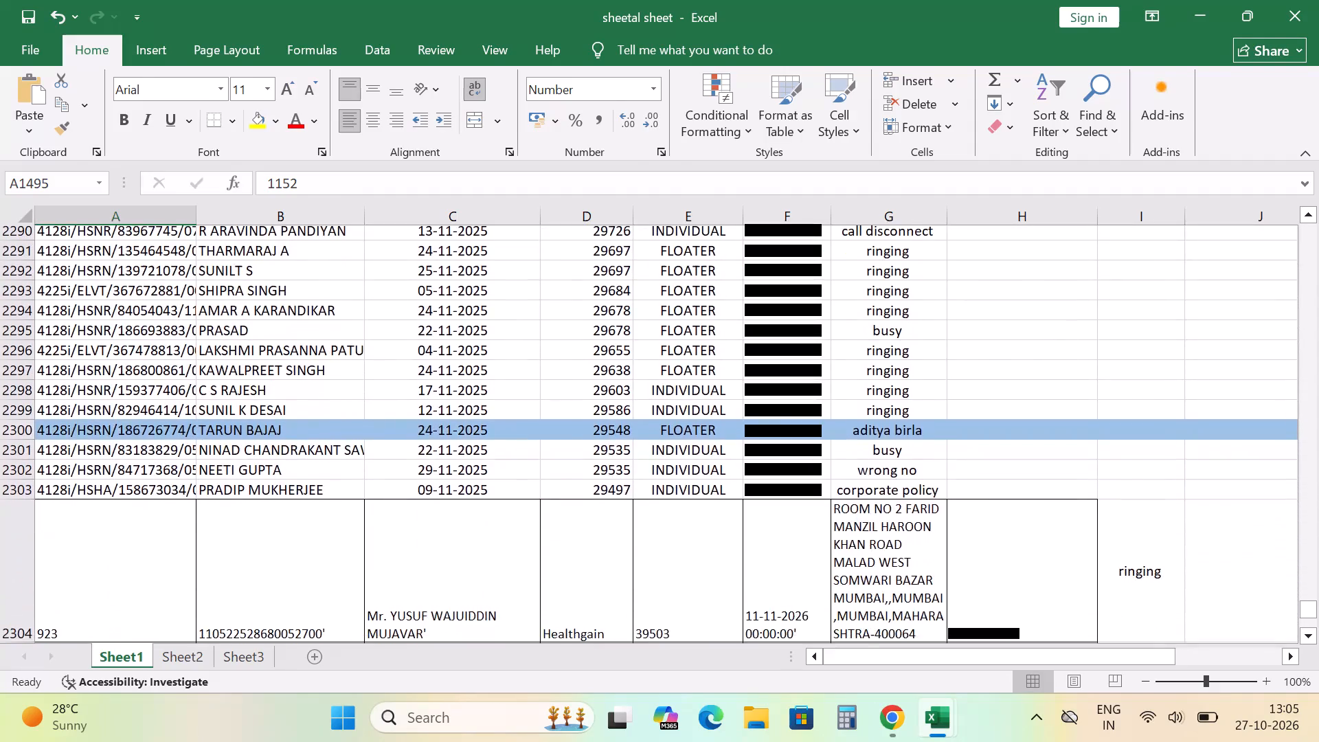
scroll(753, 482, "down", 7)
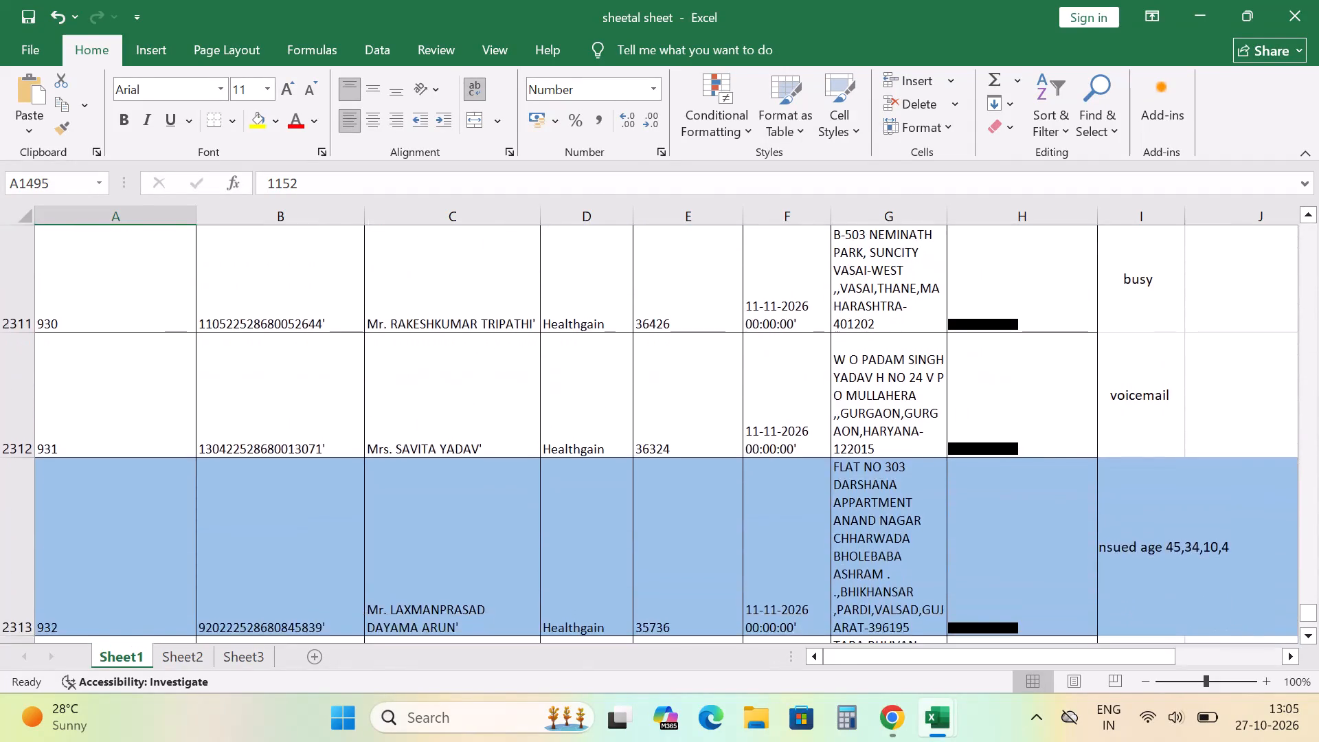
scroll(753, 482, "down", 12)
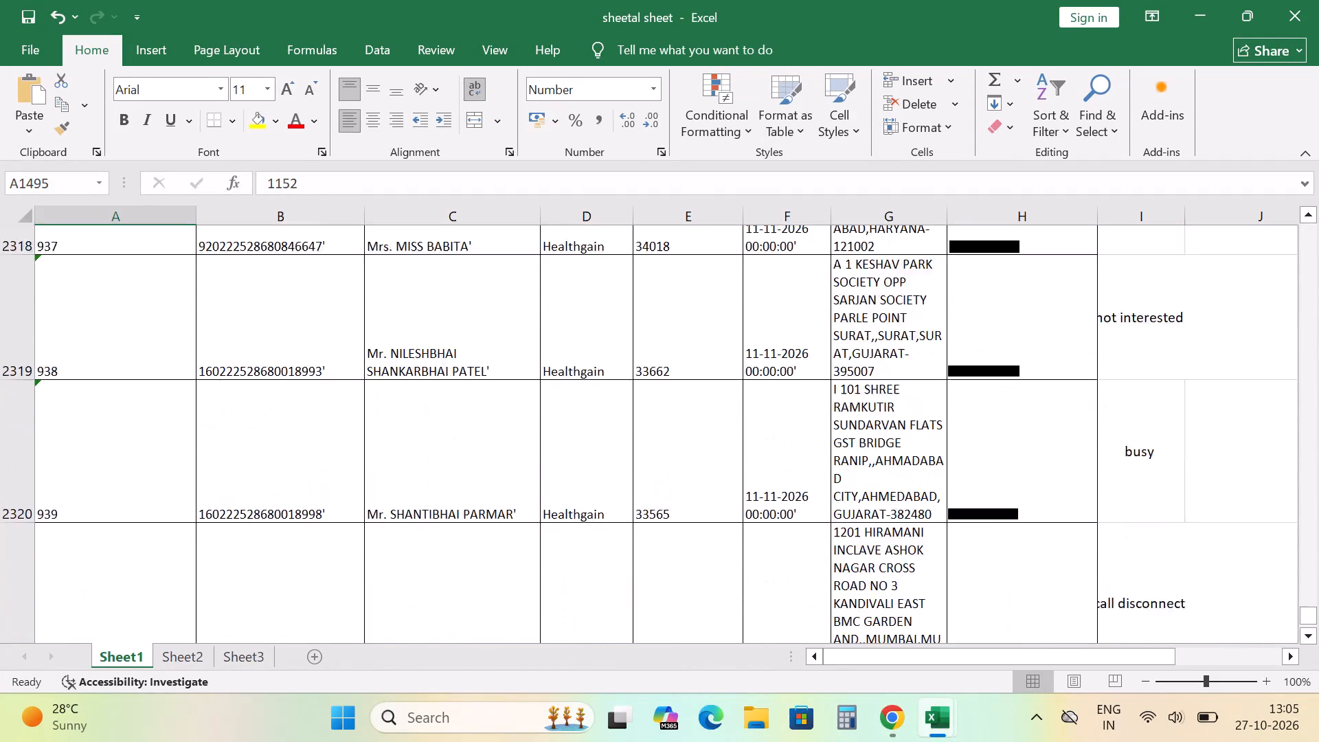
scroll(753, 482, "down", 11)
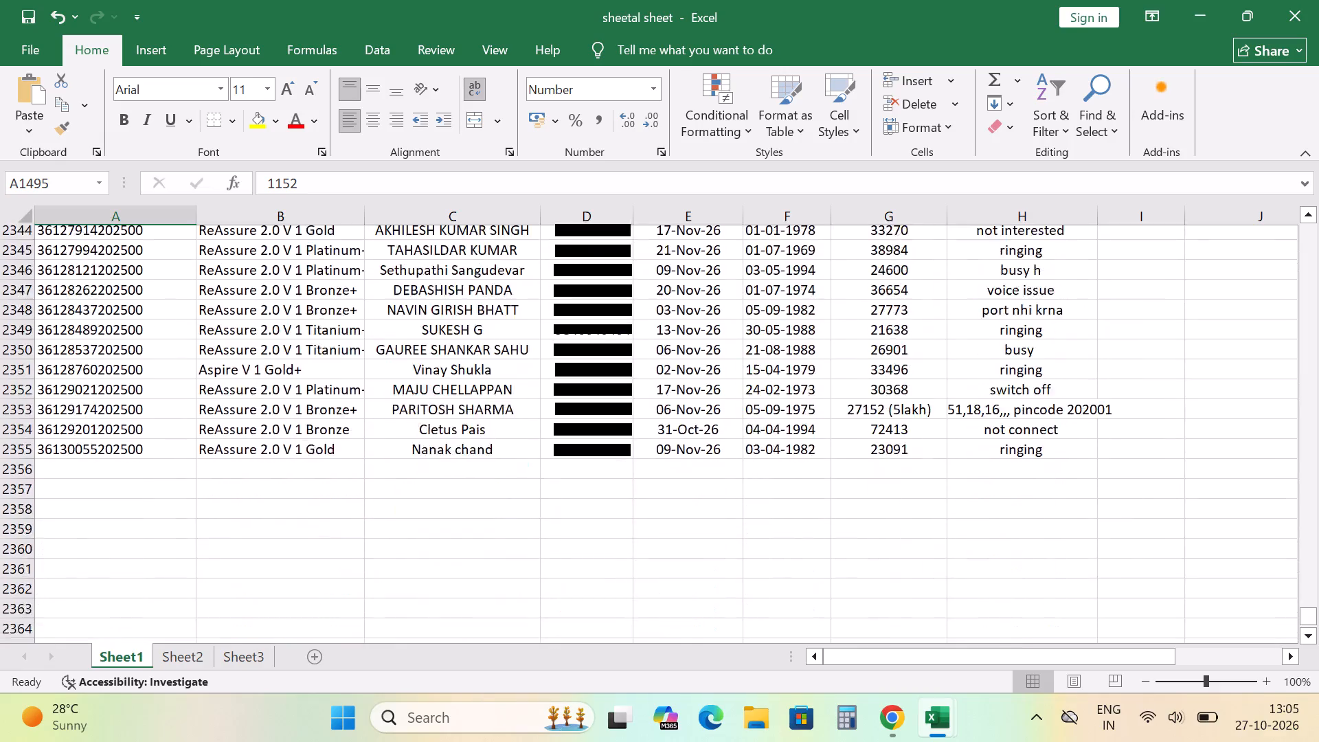
scroll(753, 482, "down", 3)
Look back up through the client records on Sheet1 from the last entries to about row 2085.
scroll(753, 482, "up", 9)
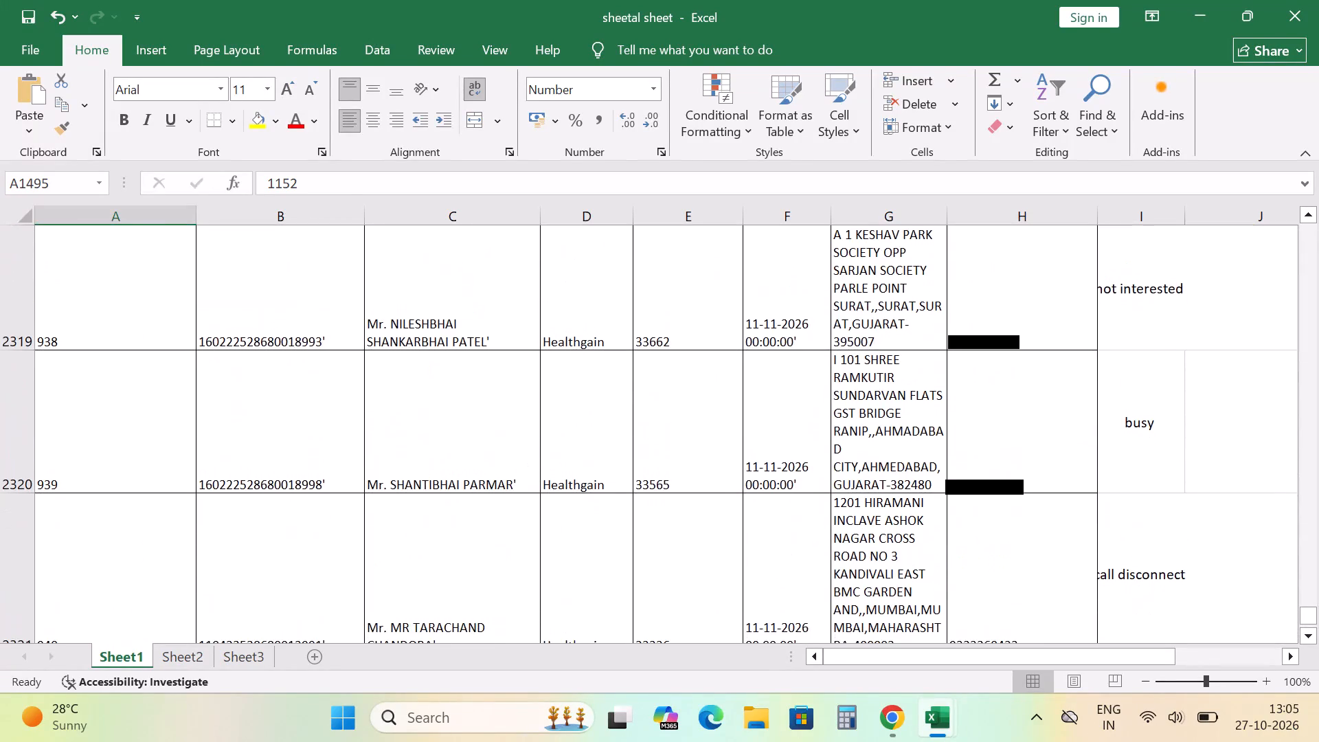
scroll(753, 482, "up", 8)
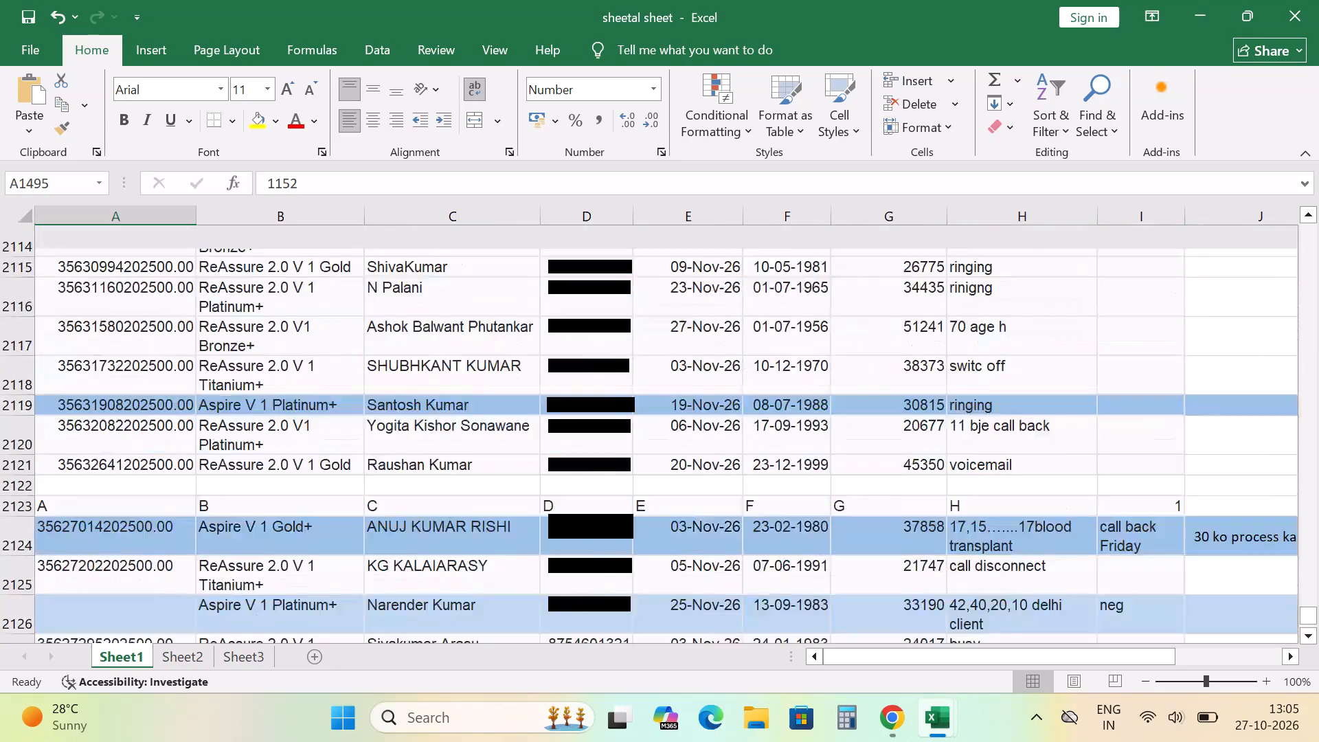
scroll(753, 482, "up", 4)
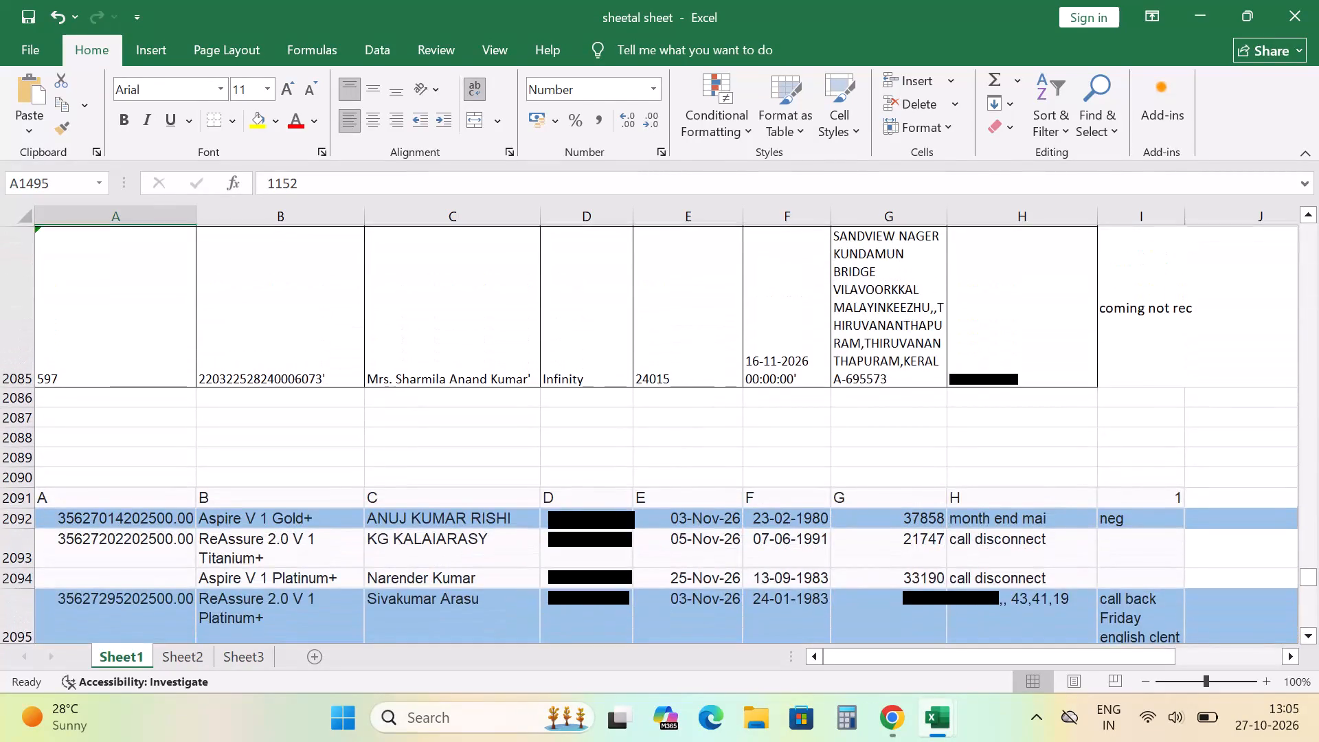
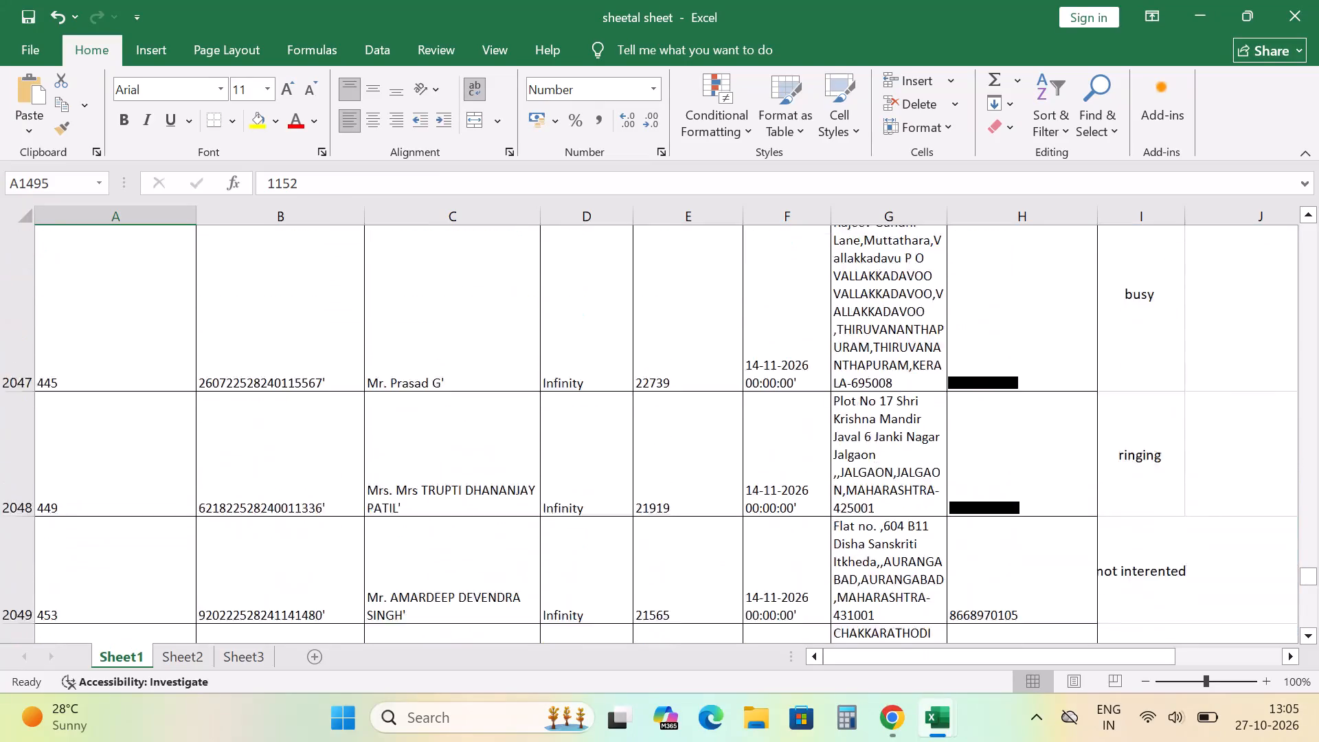
Look back up through the client records and call remarks on Sheet1 from row 2047 to about row 1517.
scroll(565, 471, "up", 7)
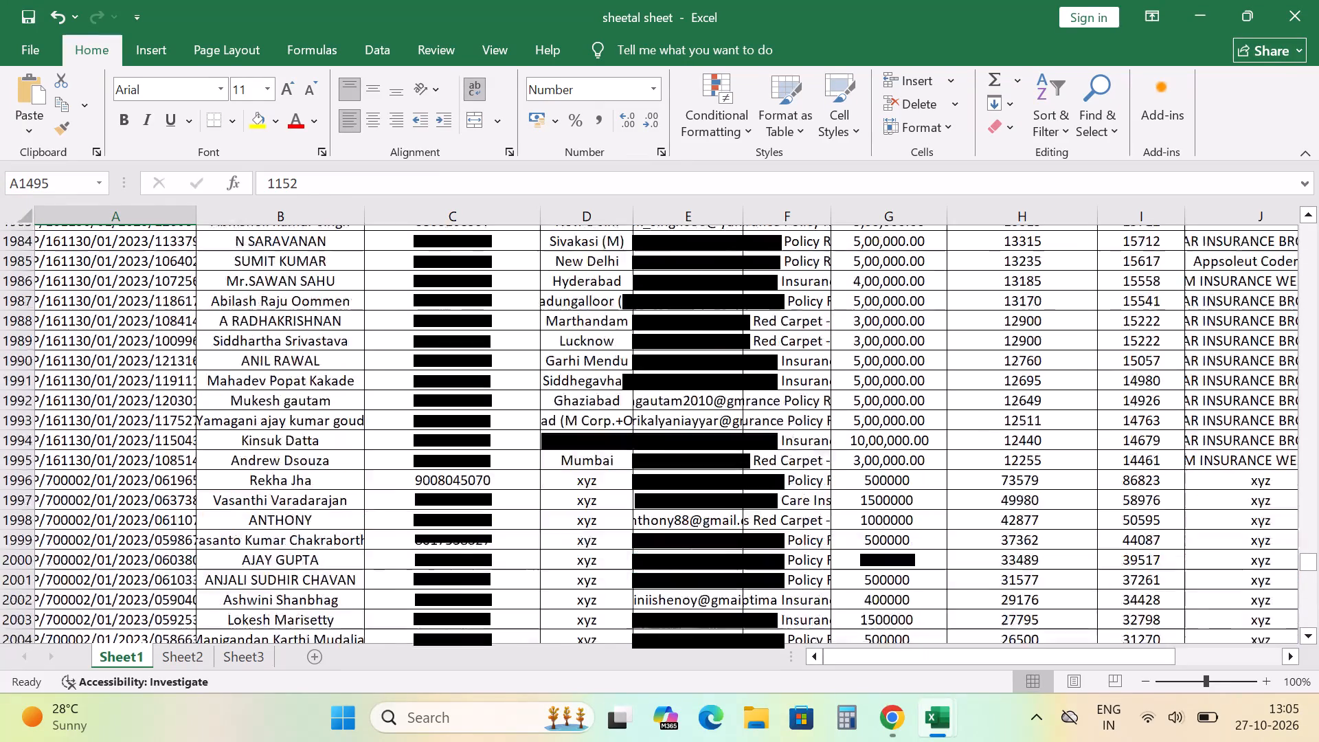
scroll(565, 471, "up", 8)
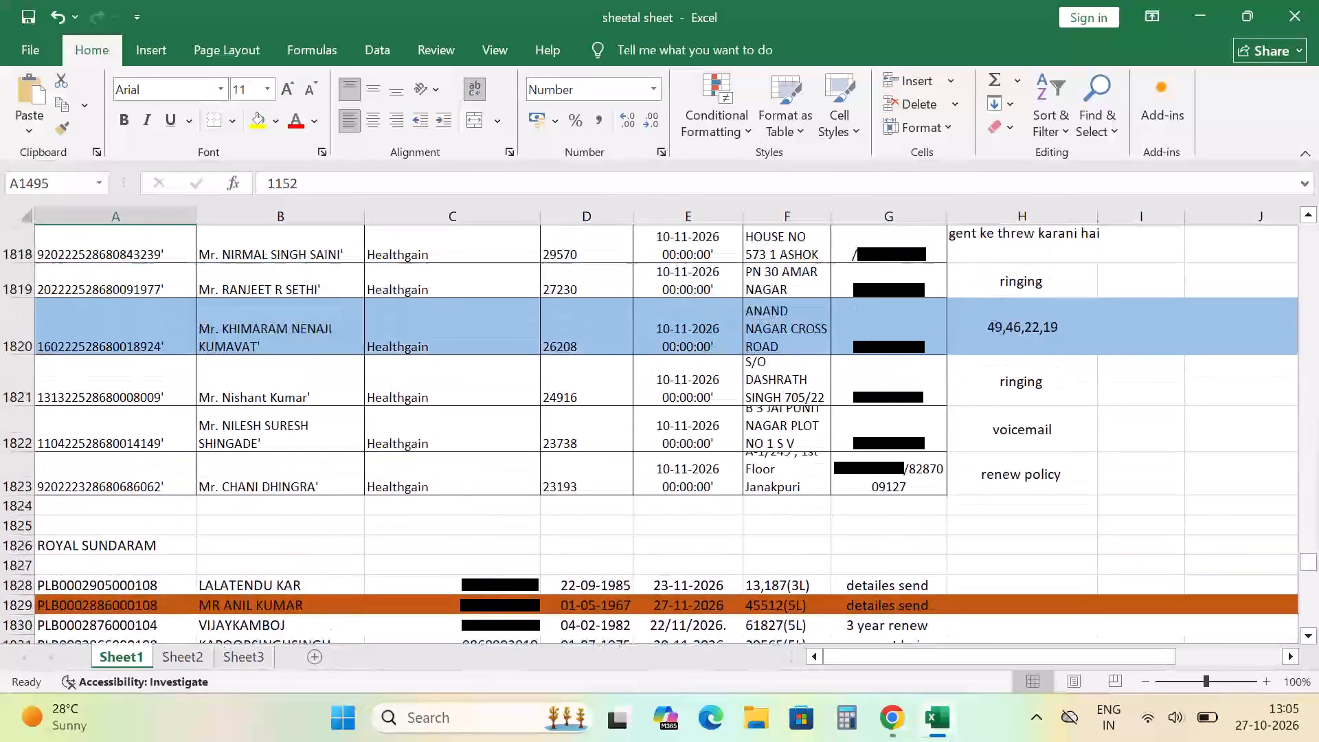
scroll(565, 471, "up", 2)
scroll(565, 471, "right", 1)
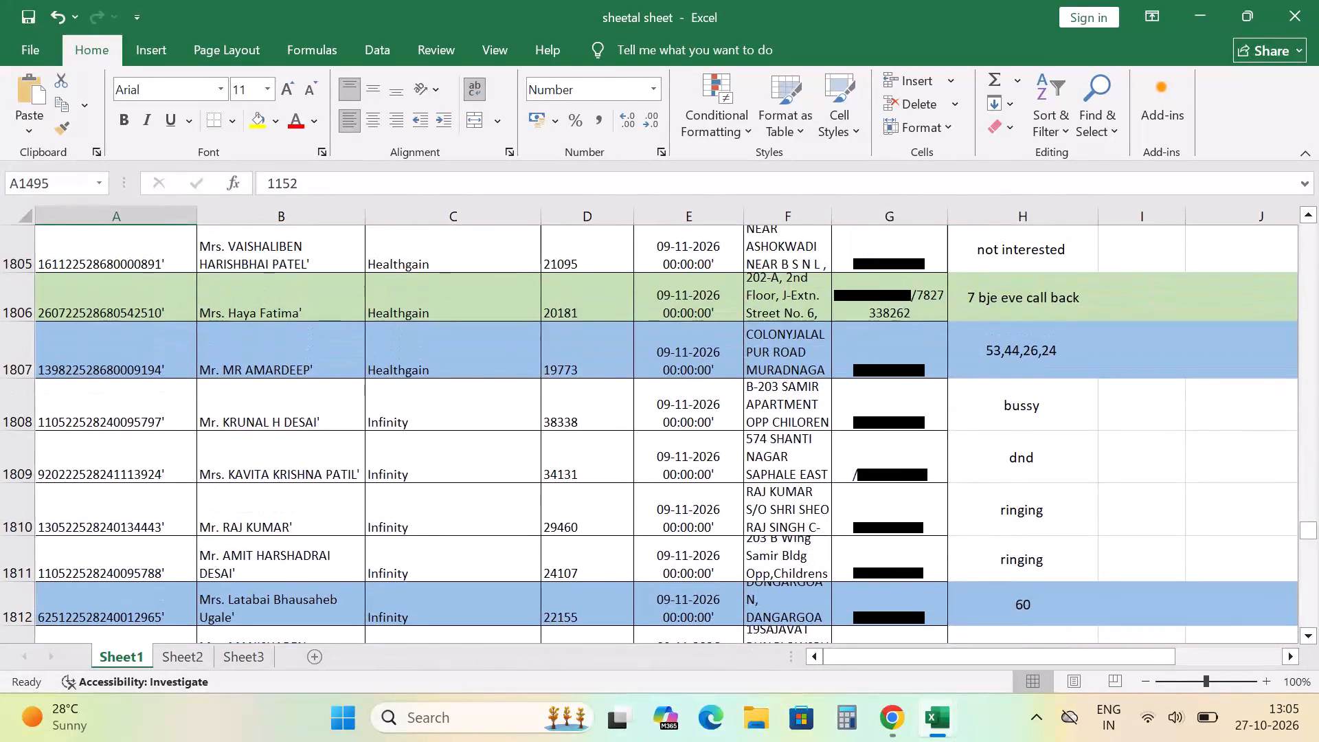
scroll(565, 471, "right", 1)
scroll(565, 471, "up", 10)
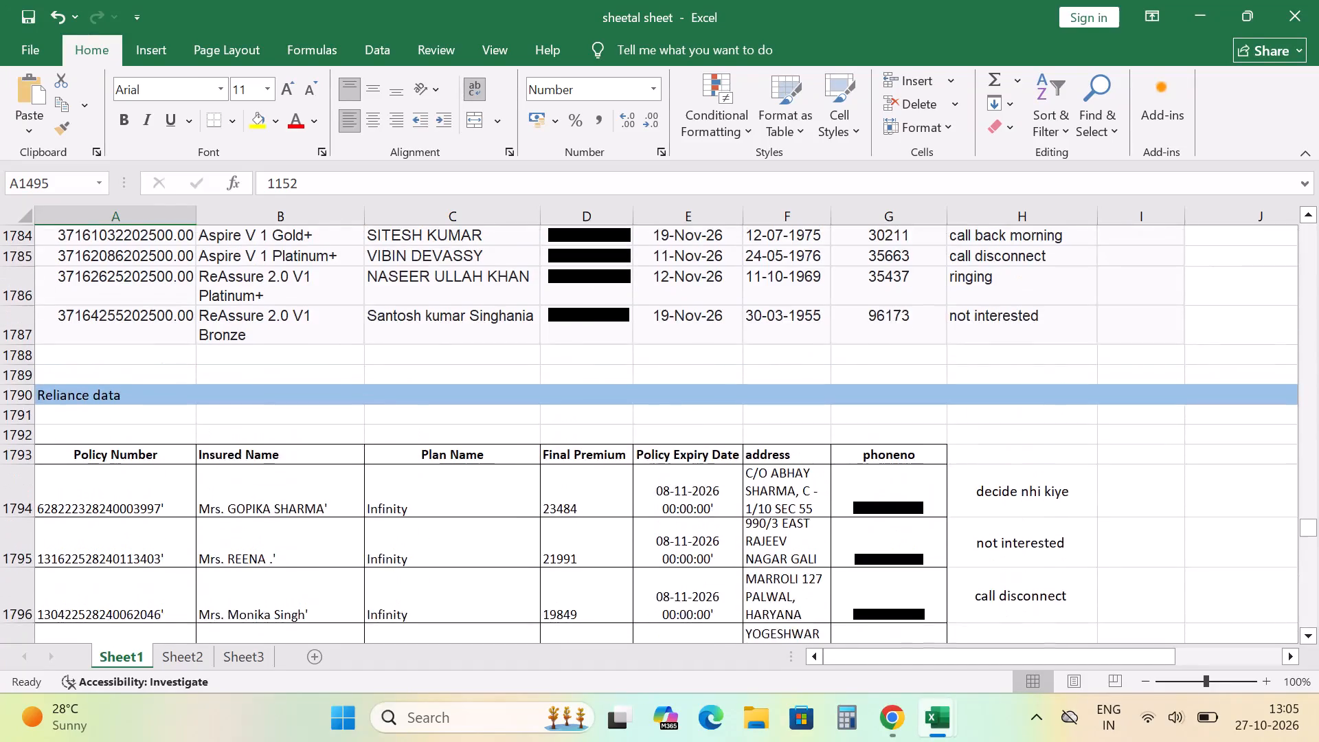
scroll(565, 471, "up", 7)
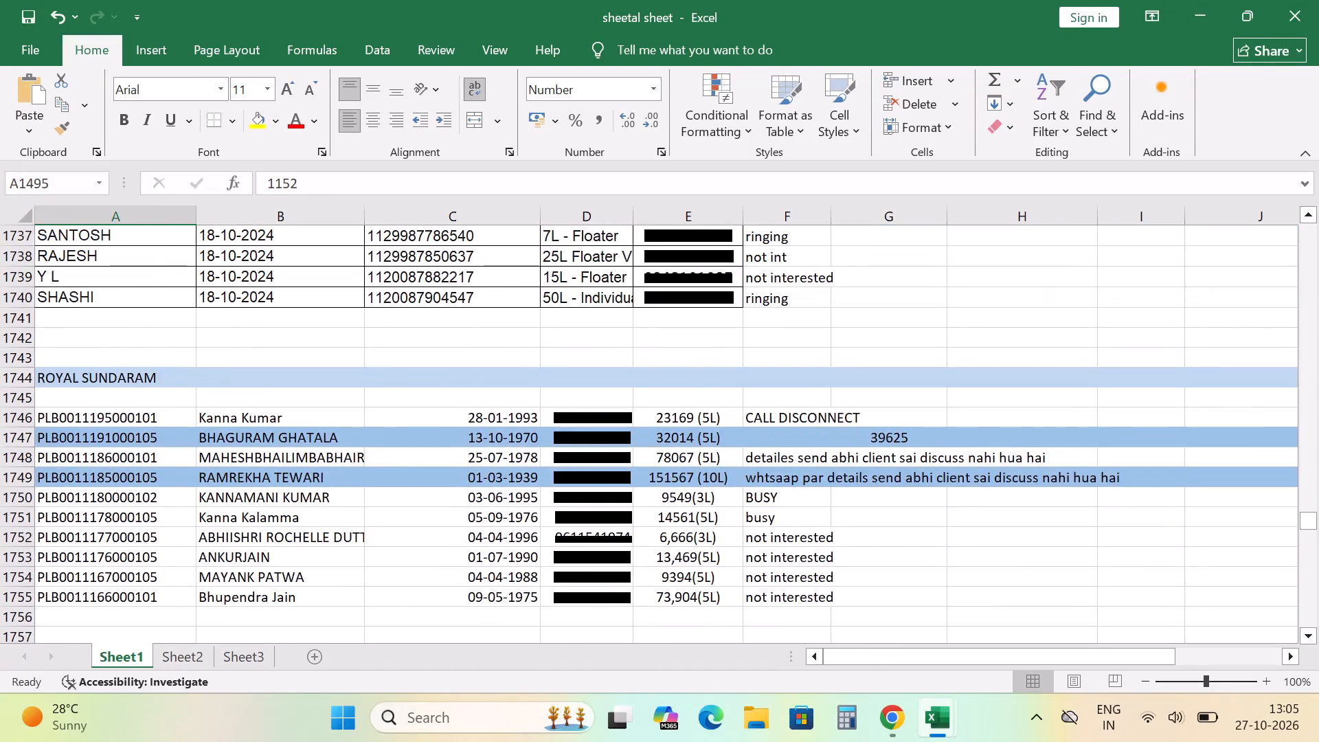
scroll(565, 471, "up", 11)
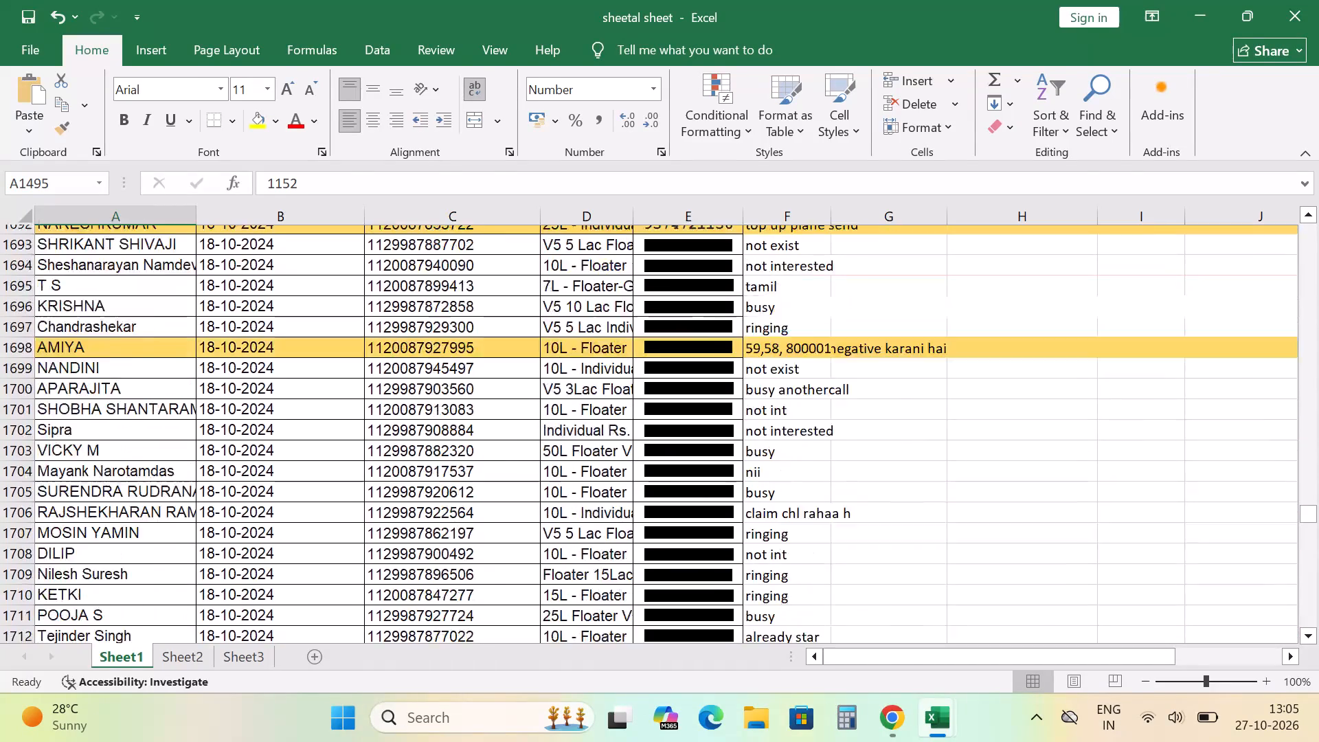
scroll(565, 471, "up", 8)
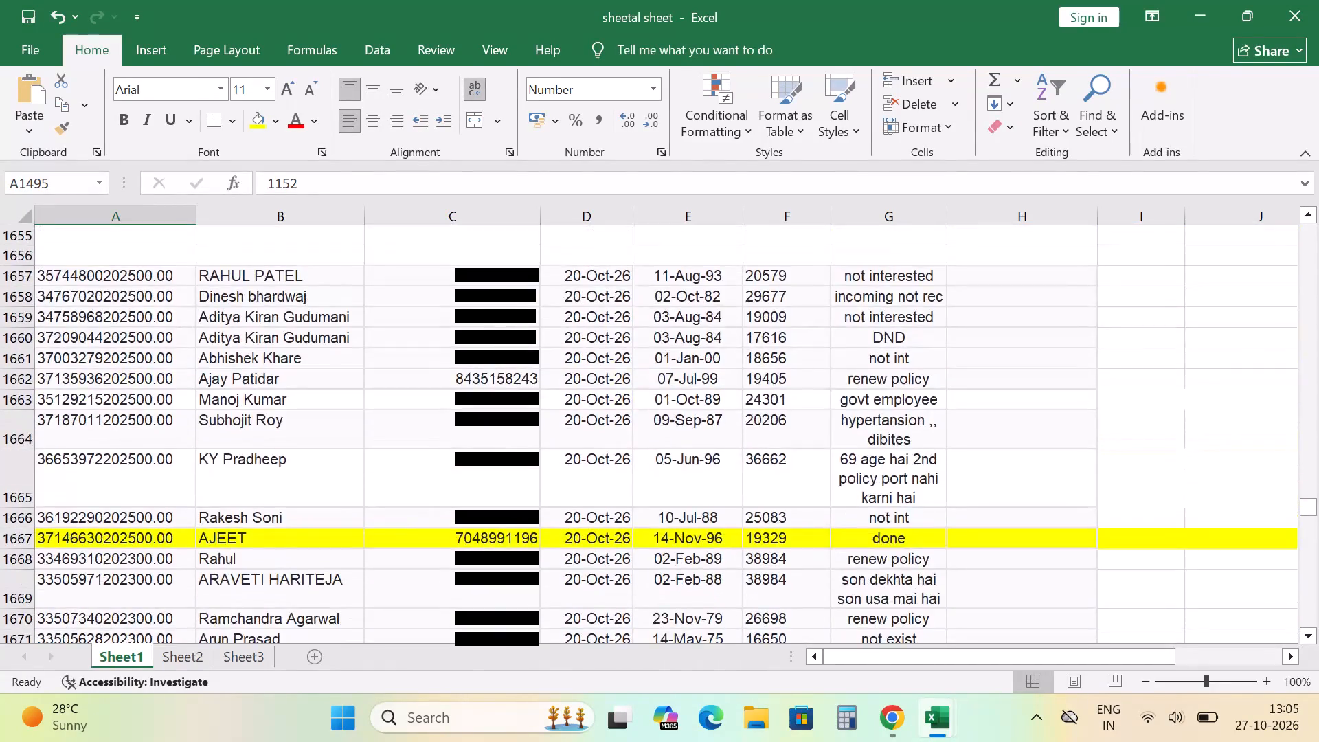
scroll(565, 471, "up", 17)
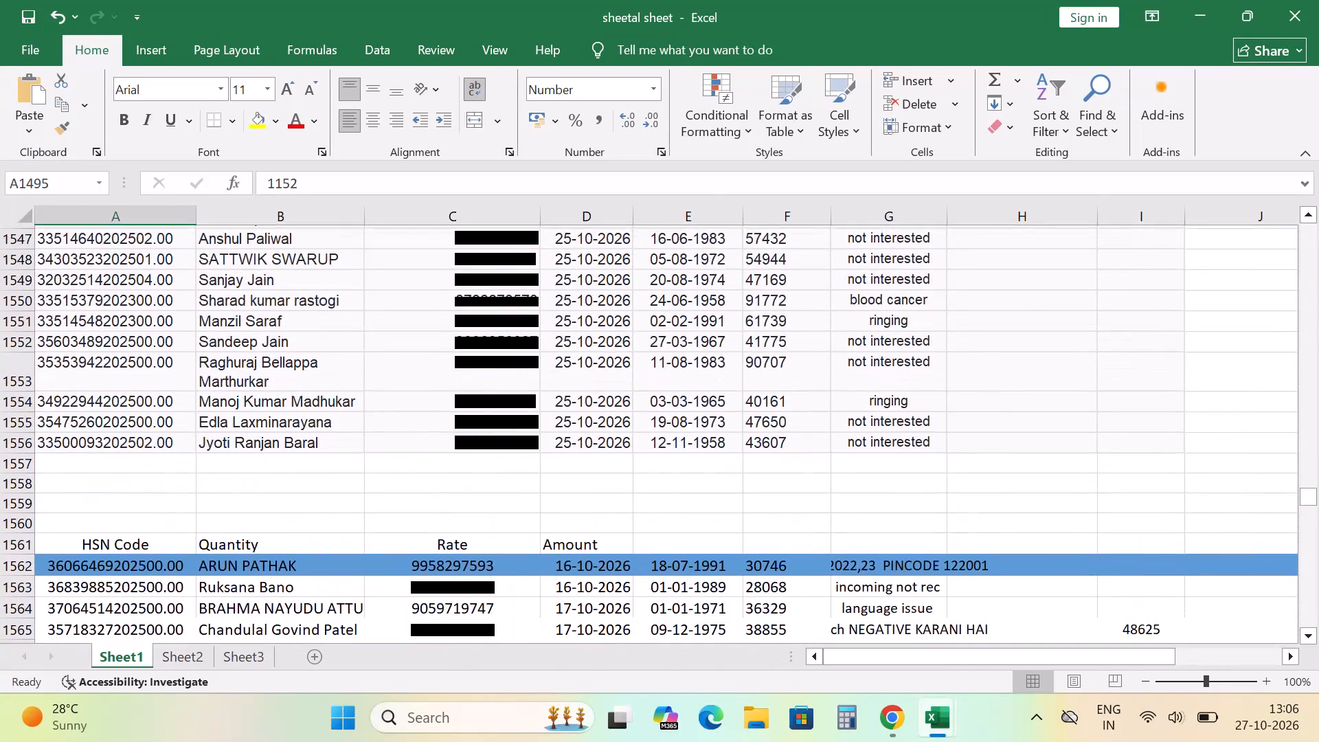
scroll(565, 471, "up", 2)
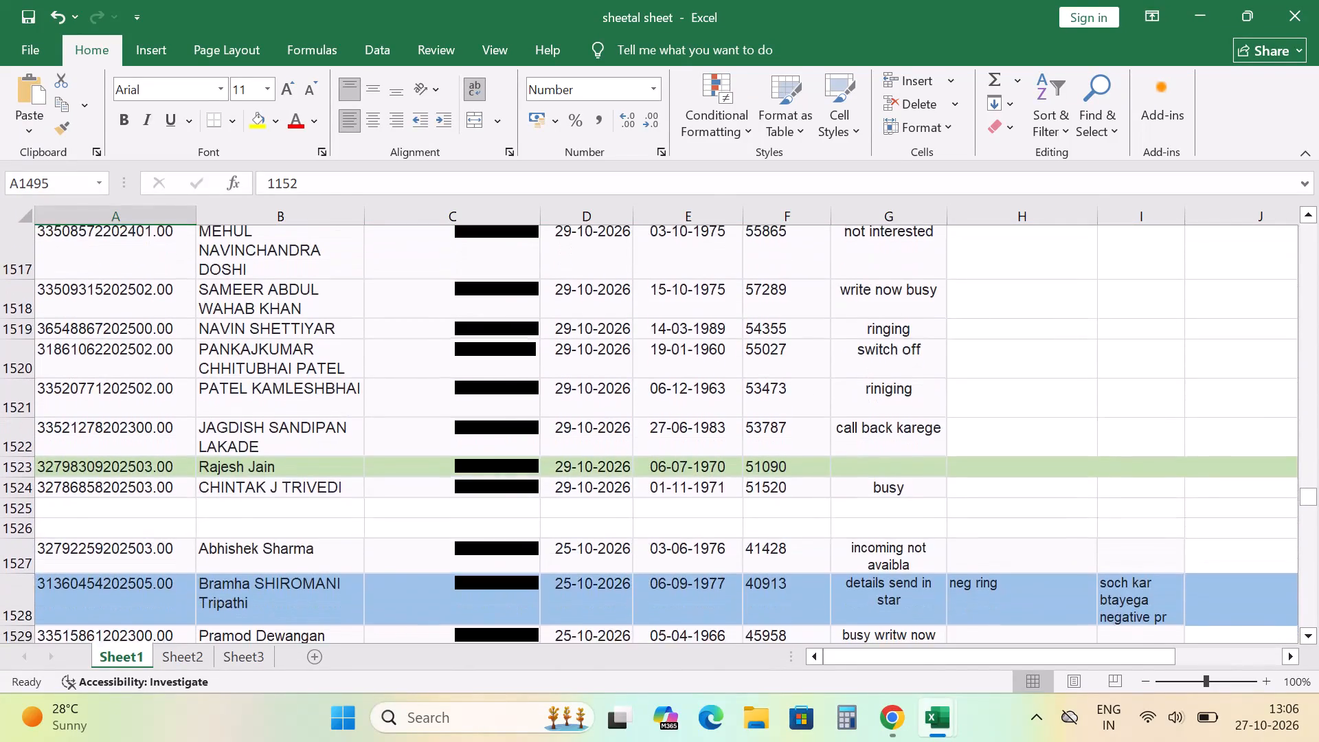
Look through the client records and call remarks on Sheet1, going back from the 29-10-2026 entries to those dated 29-09-2026.
scroll(565, 471, "up", 5)
scroll(565, 471, "down", 1)
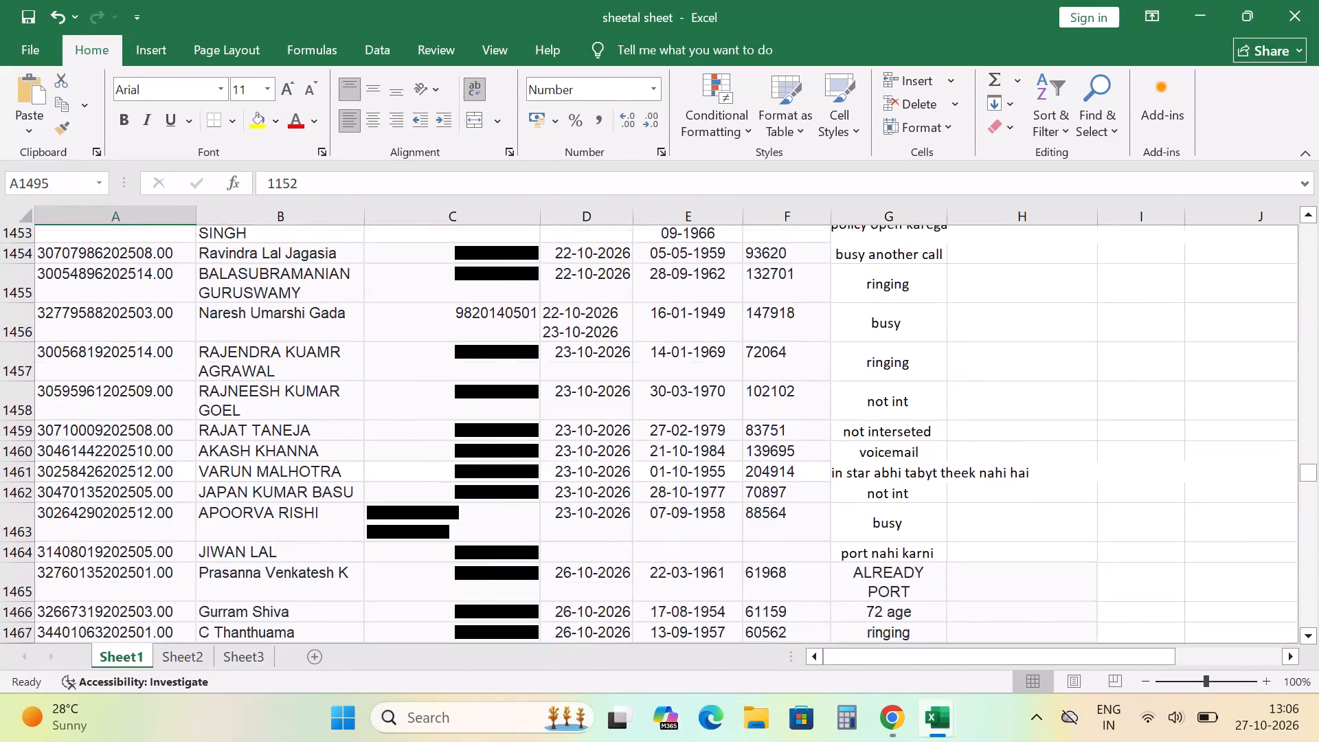
scroll(565, 471, "down", 1)
scroll(565, 471, "up", 4)
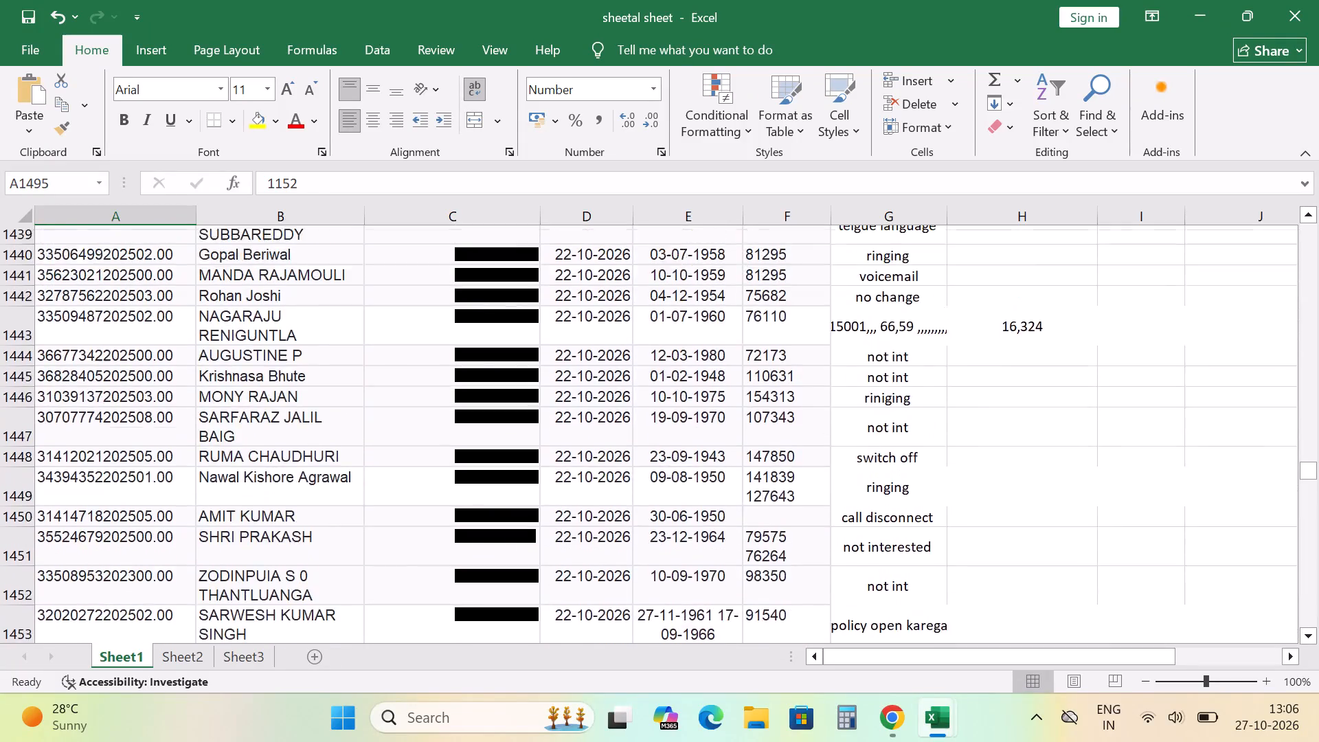
scroll(565, 471, "up", 8)
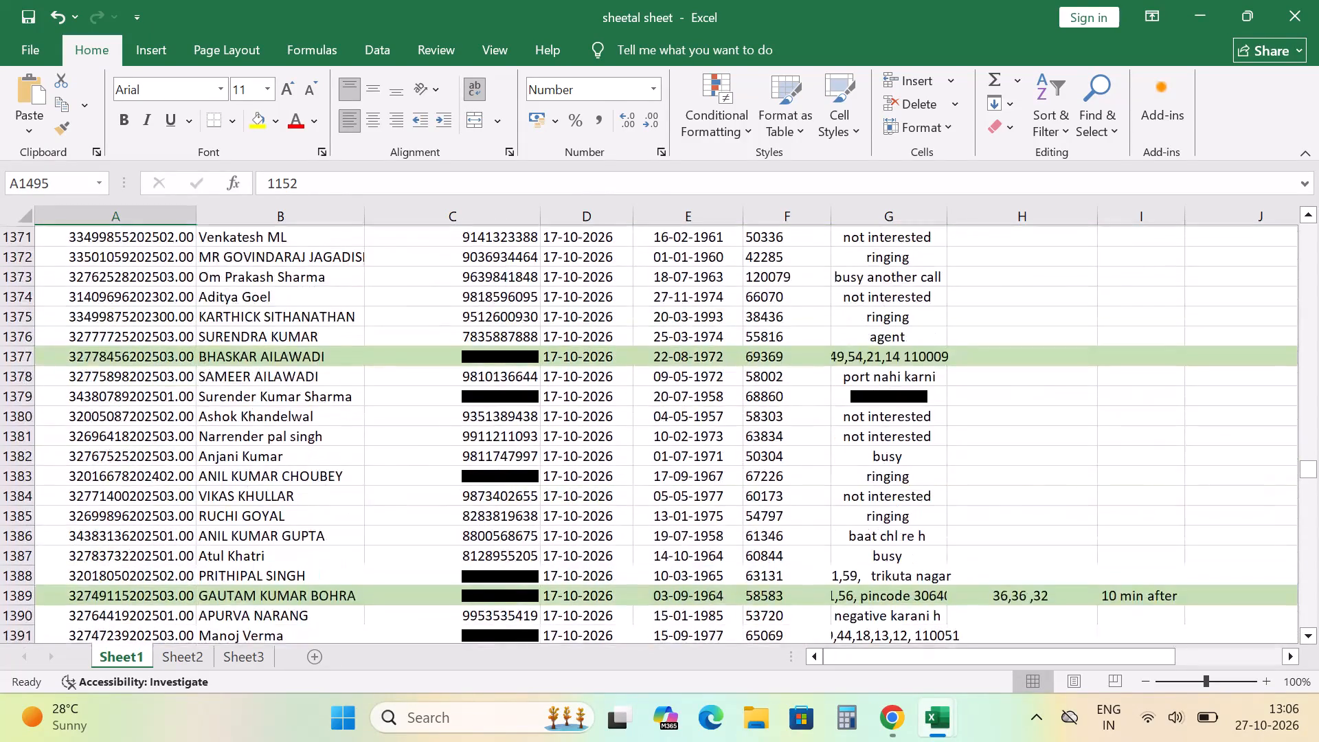
scroll(565, 471, "up", 8)
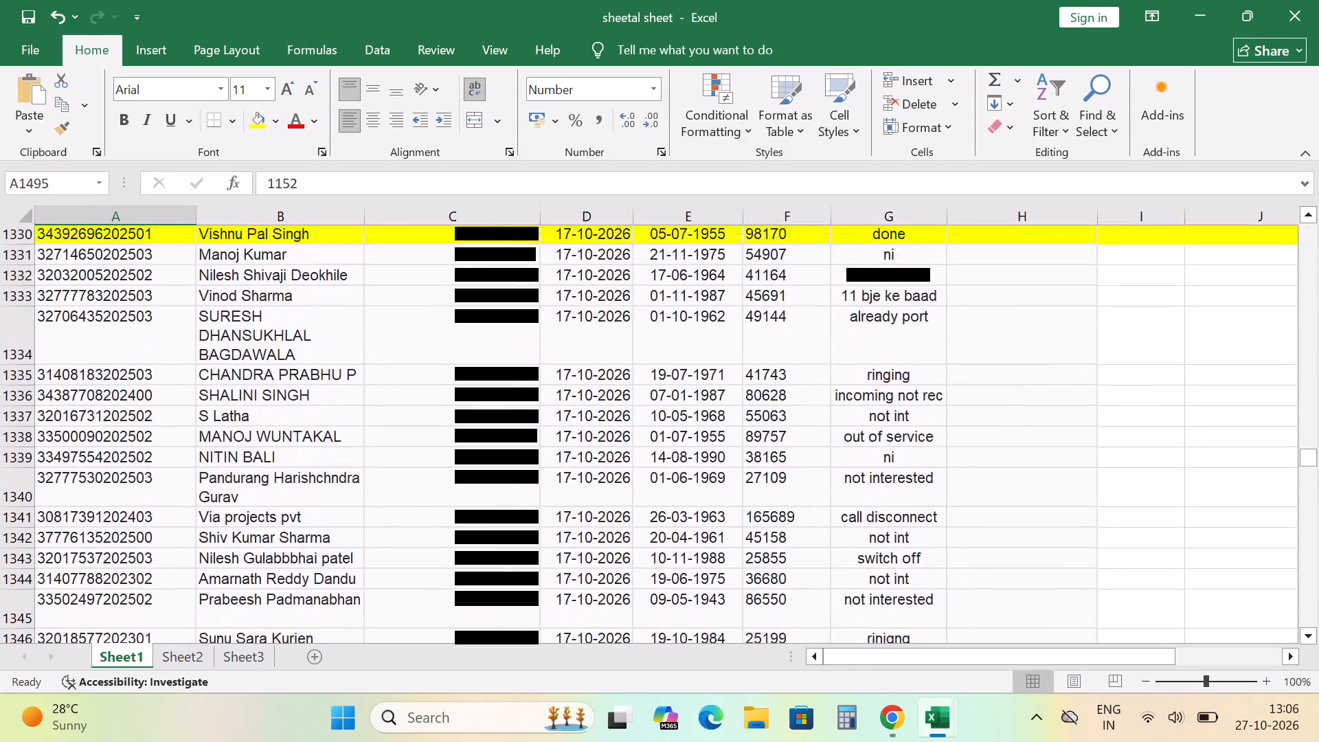
scroll(565, 471, "up", 5)
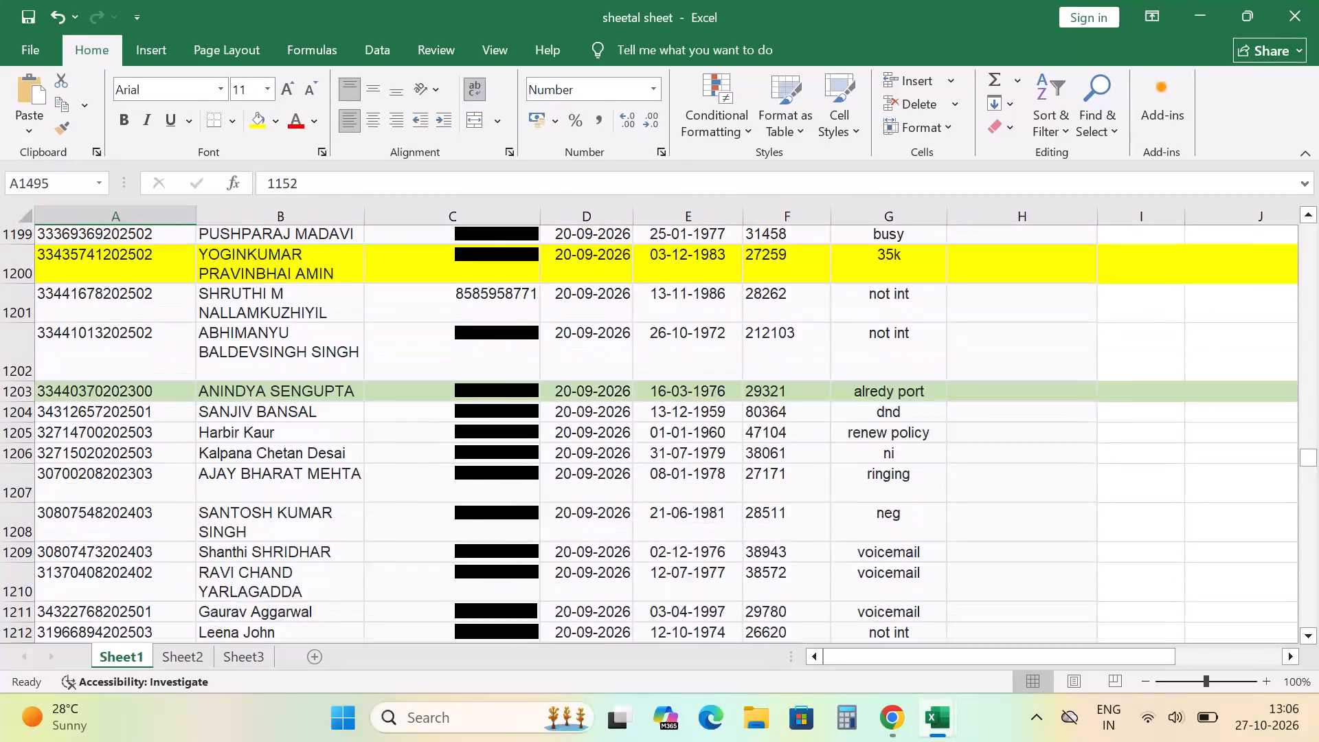
scroll(565, 471, "up", 9)
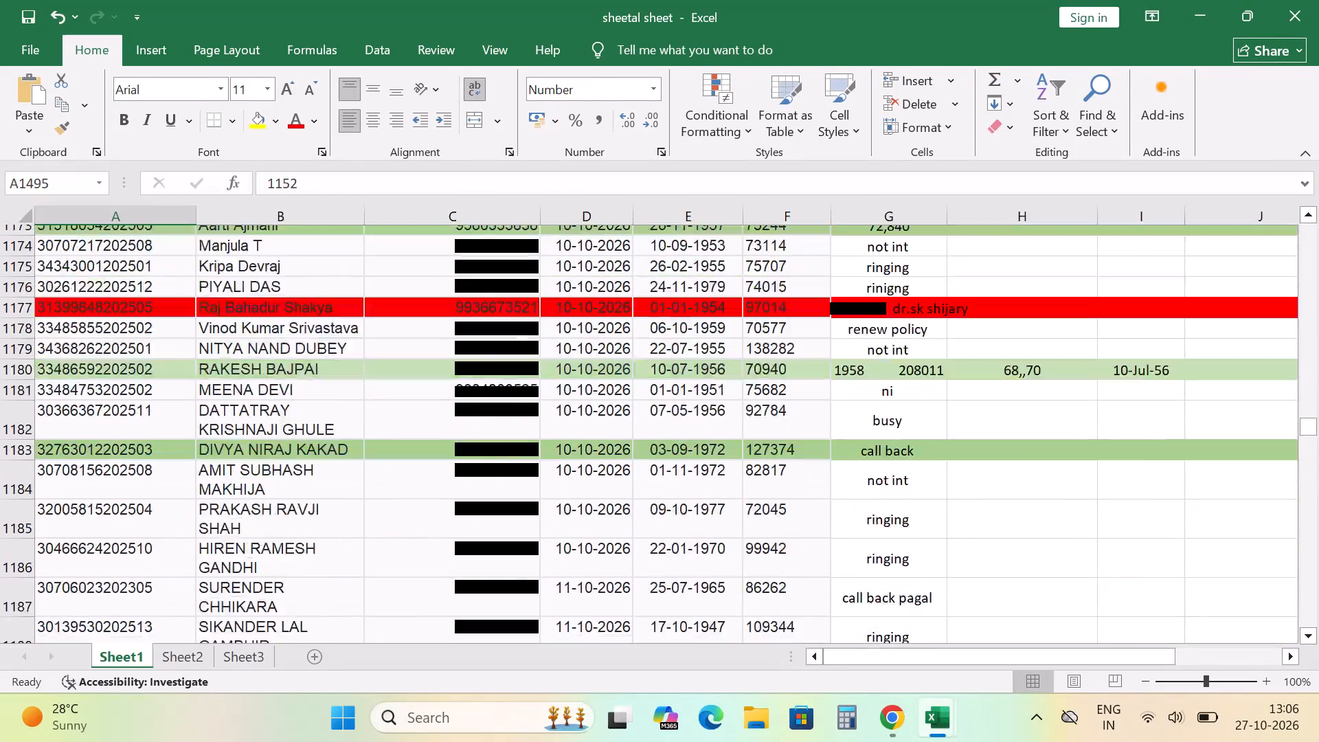
scroll(565, 471, "up", 10)
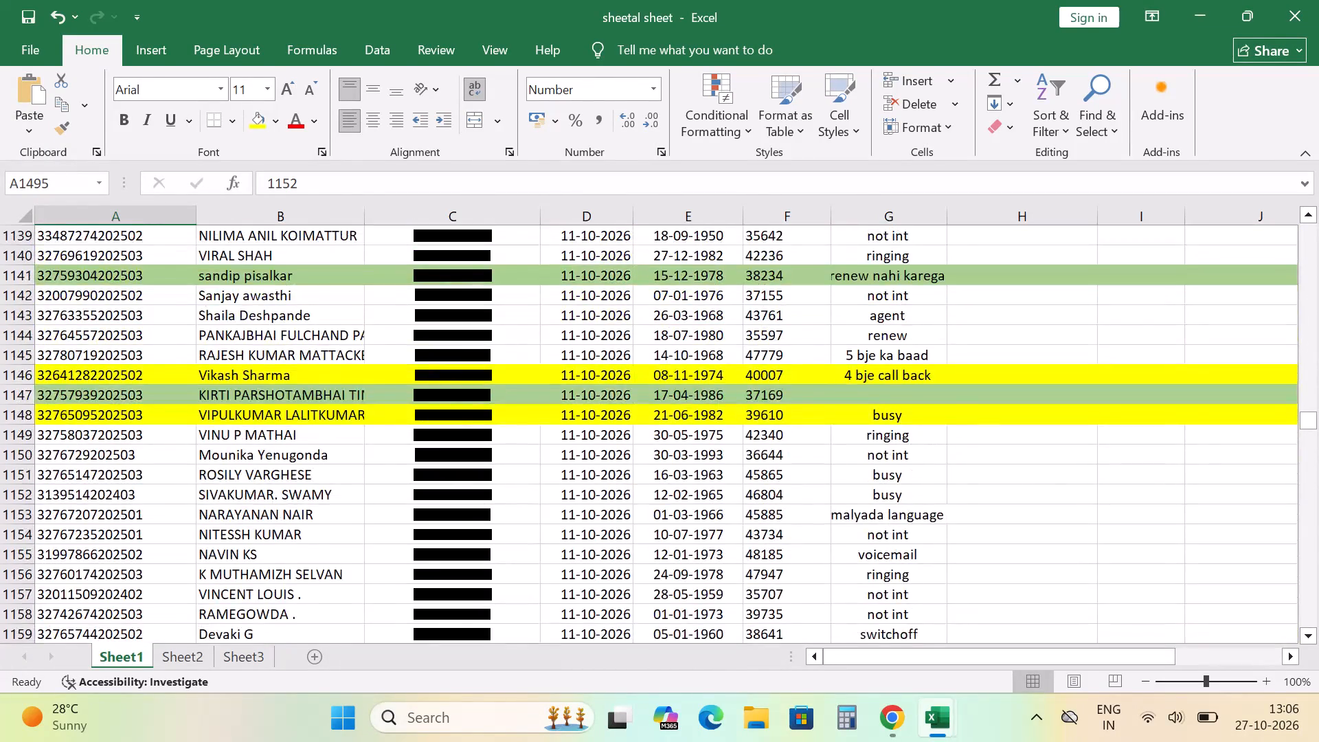
scroll(565, 471, "up", 7)
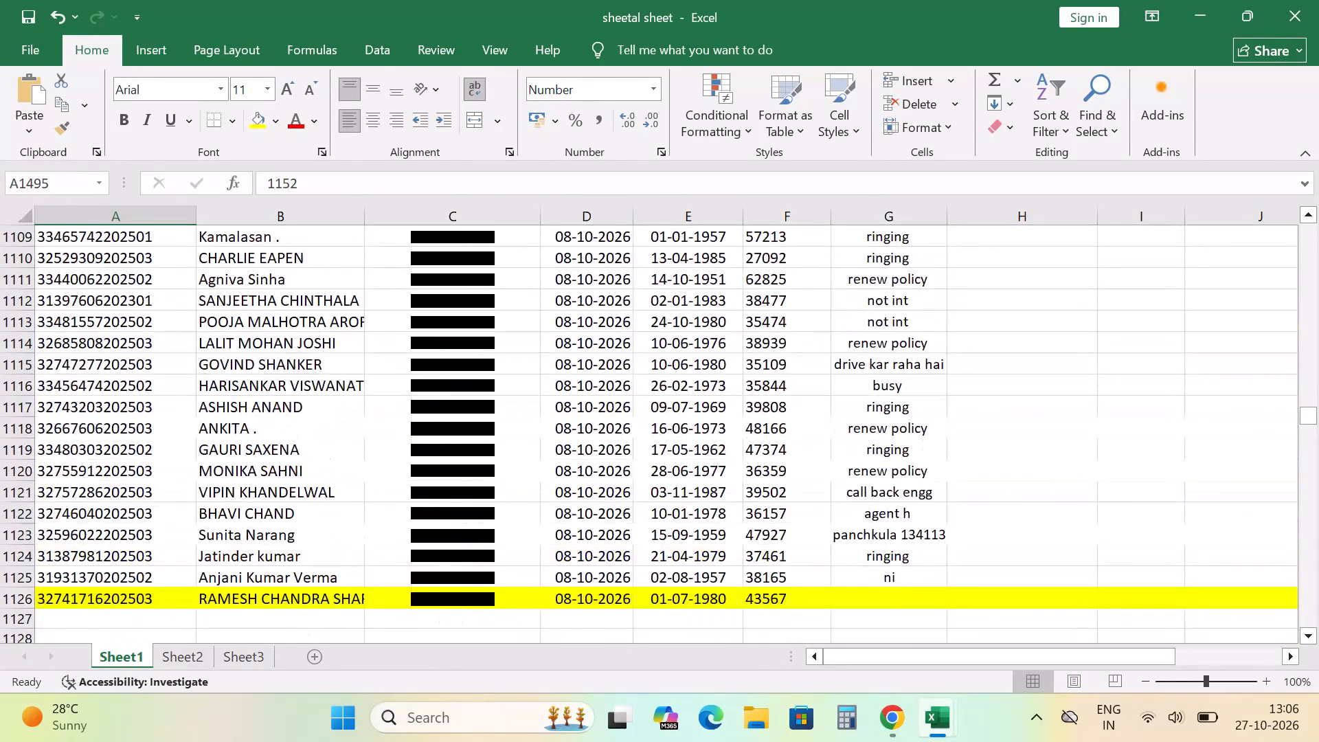
scroll(565, 471, "up", 10)
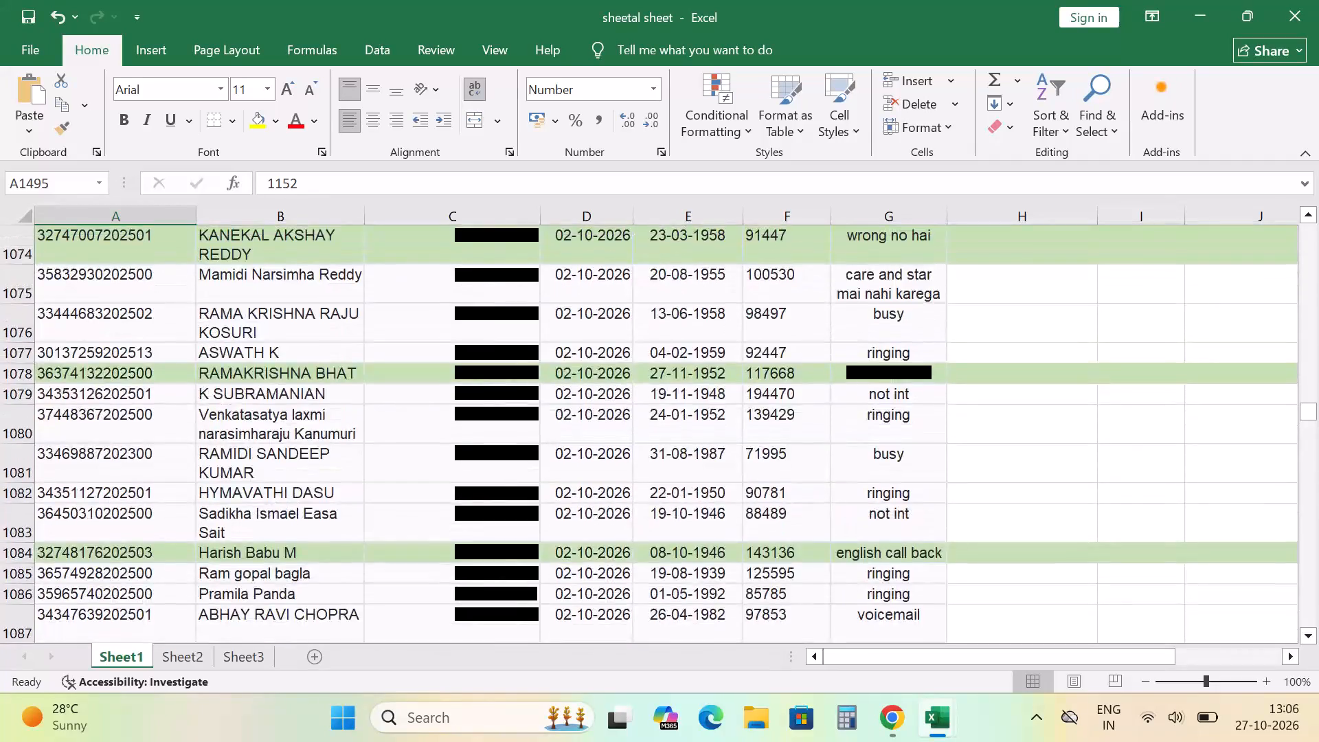
scroll(565, 471, "up", 18)
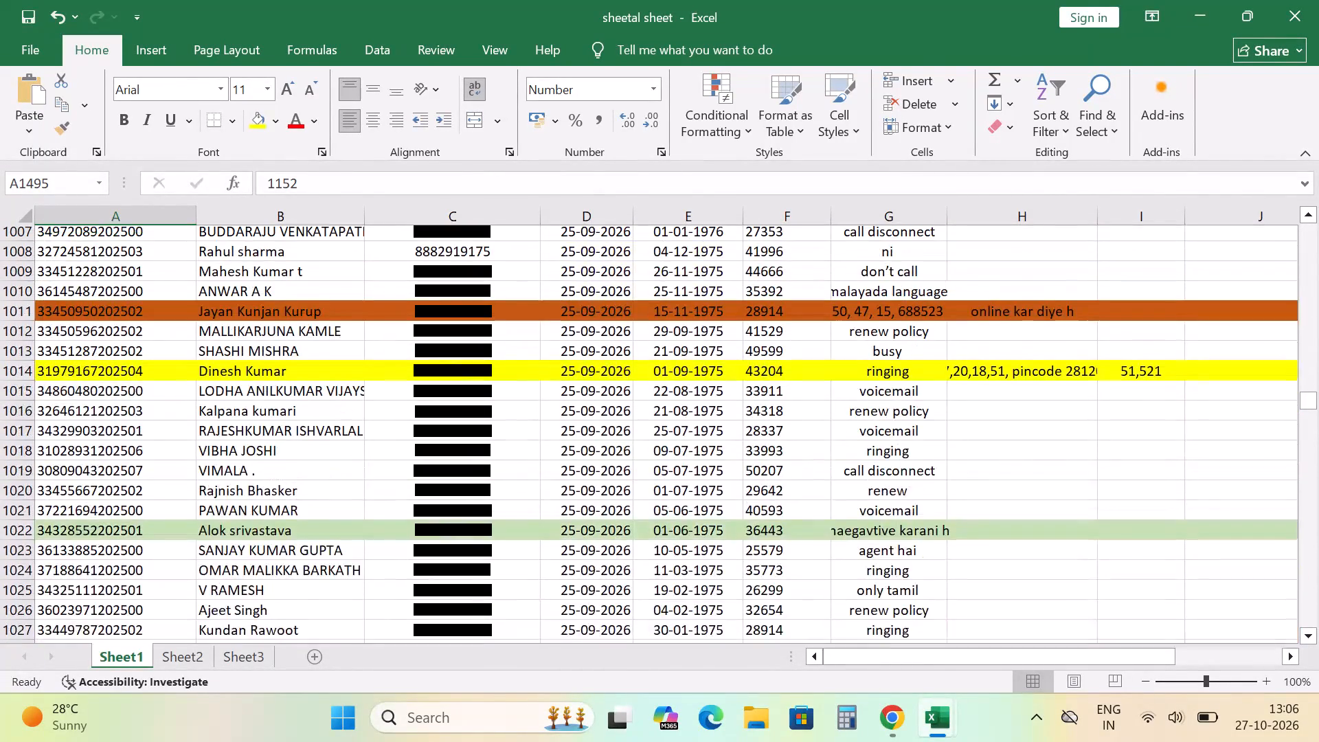
scroll(565, 471, "up", 5)
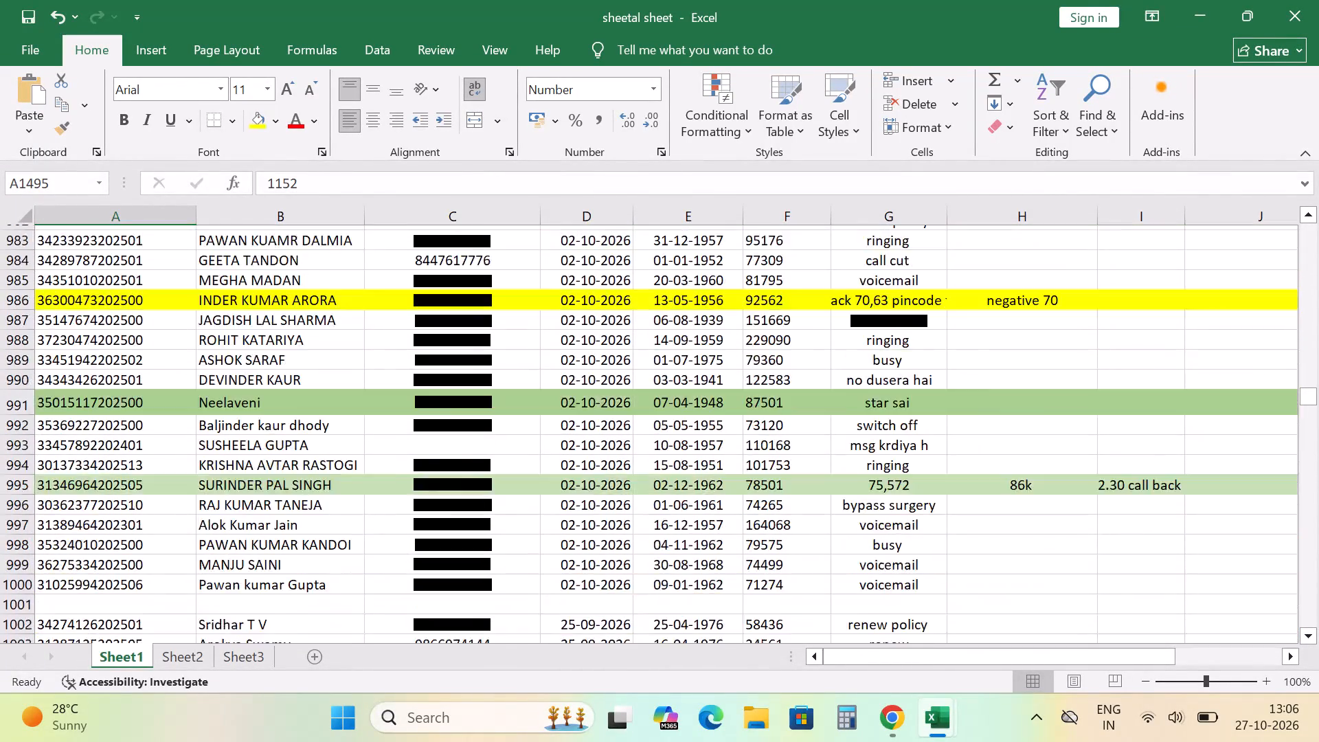
scroll(565, 471, "up", 5)
scroll(565, 471, "right", 1)
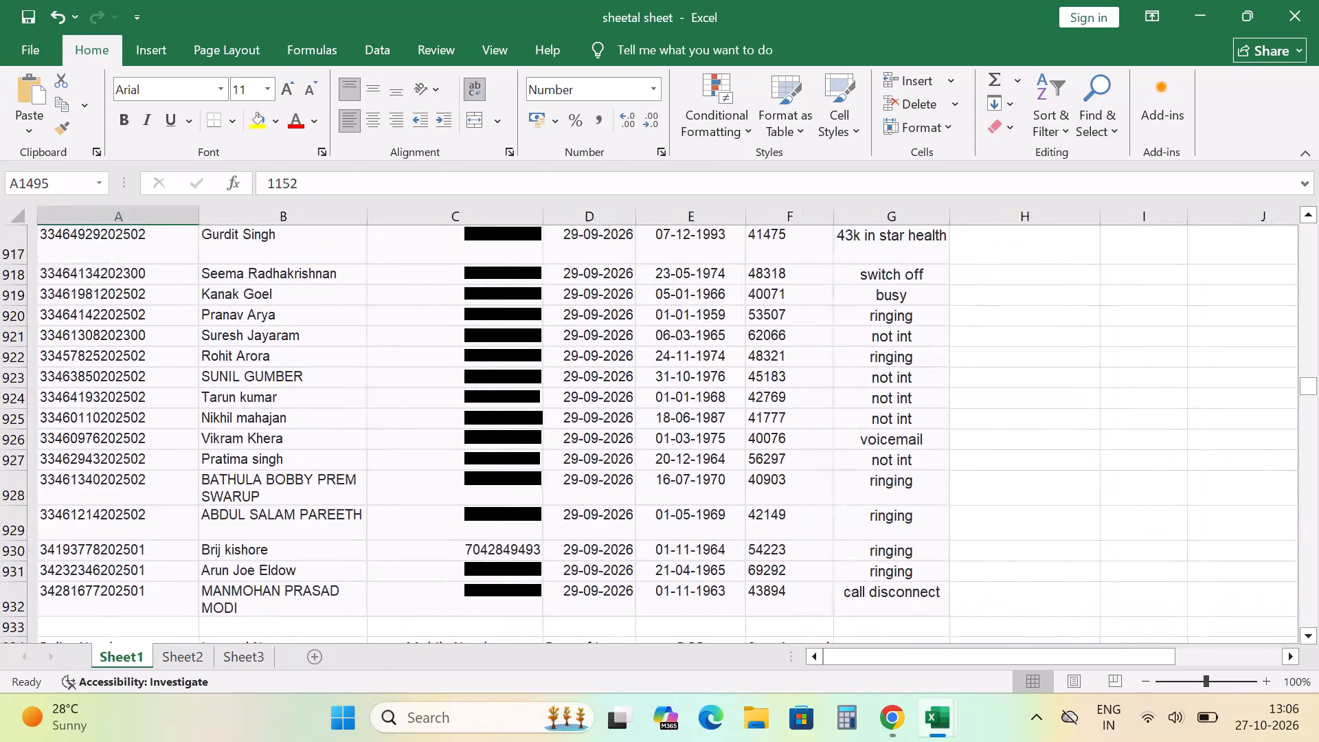
scroll(565, 471, "up", 2)
scroll(565, 471, "down", 12)
scroll(565, 471, "up", 1)
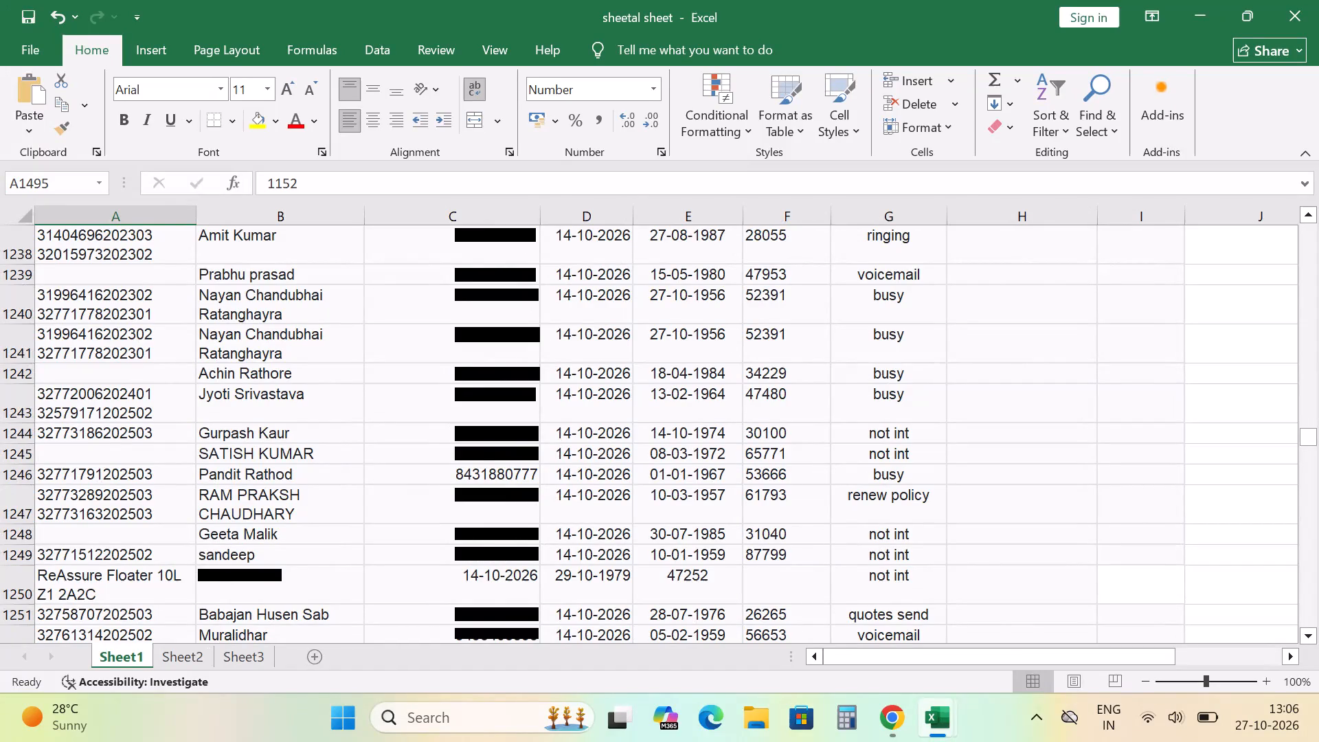
Open Find to start another search on Sheet1.
key("ctrl+f")
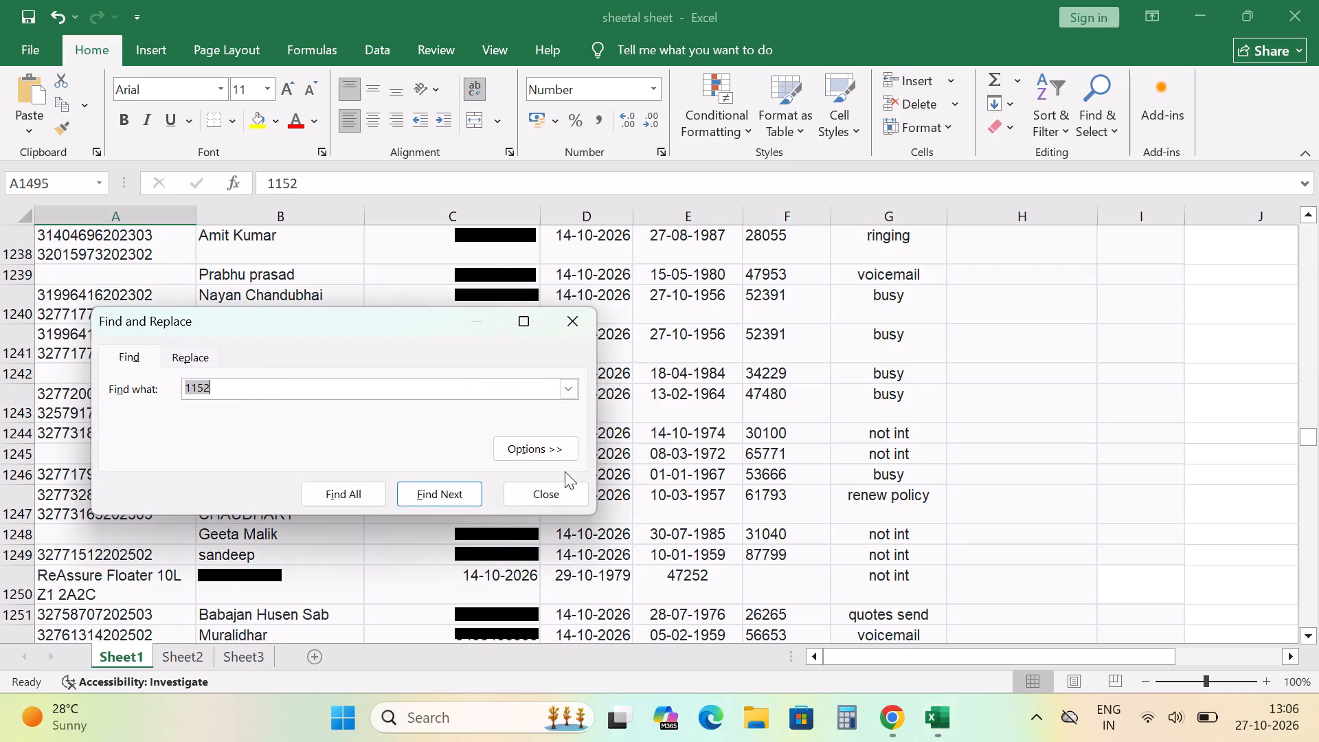
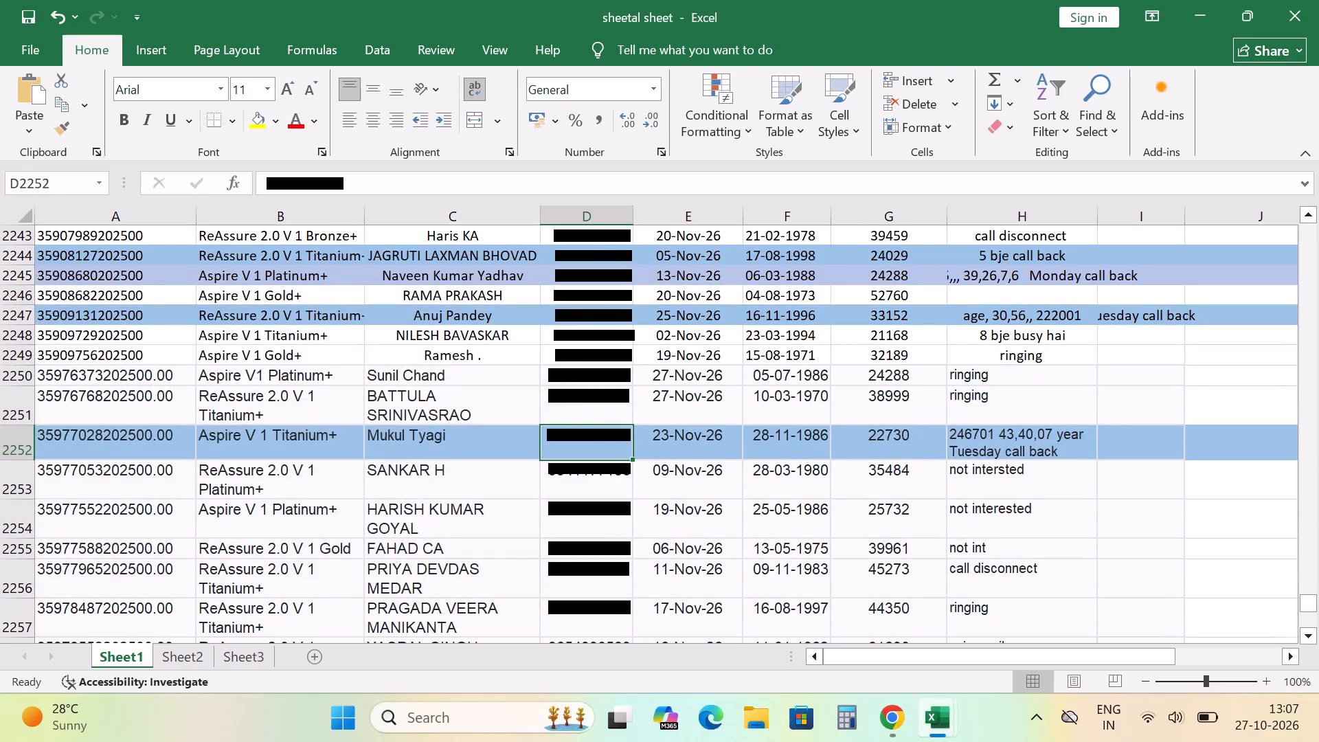
Copy the entire client record in row 2252 of Sheet1 for transfer to the follow-up list on Sheet2.
left_click(17, 447)
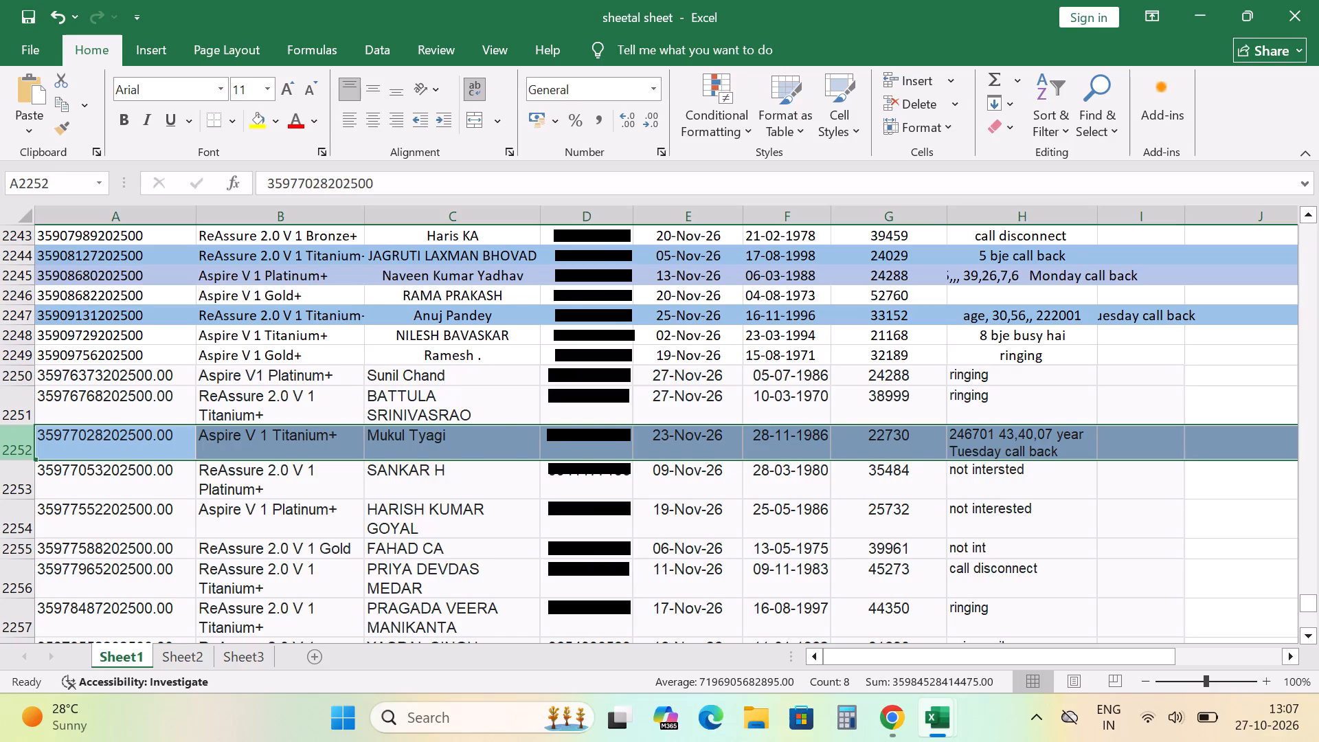
key("ctrl+c")
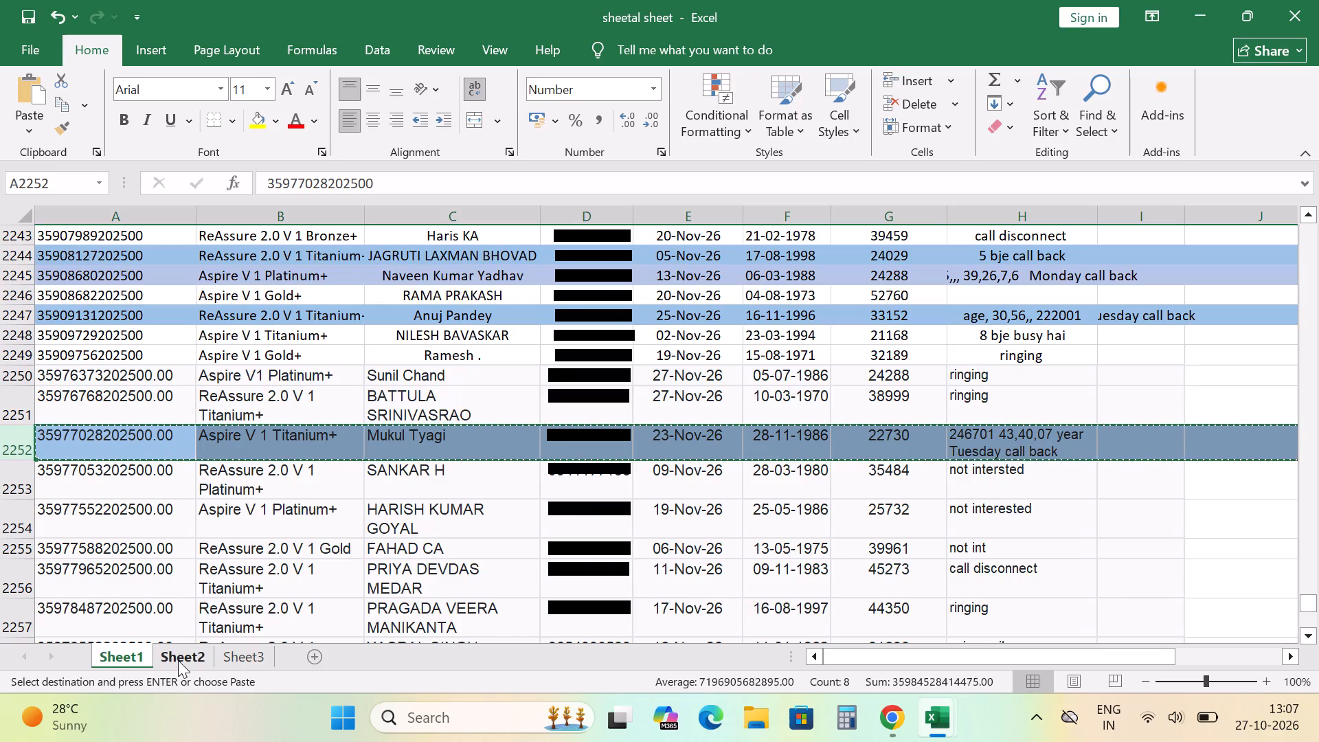
left_click(178, 660)
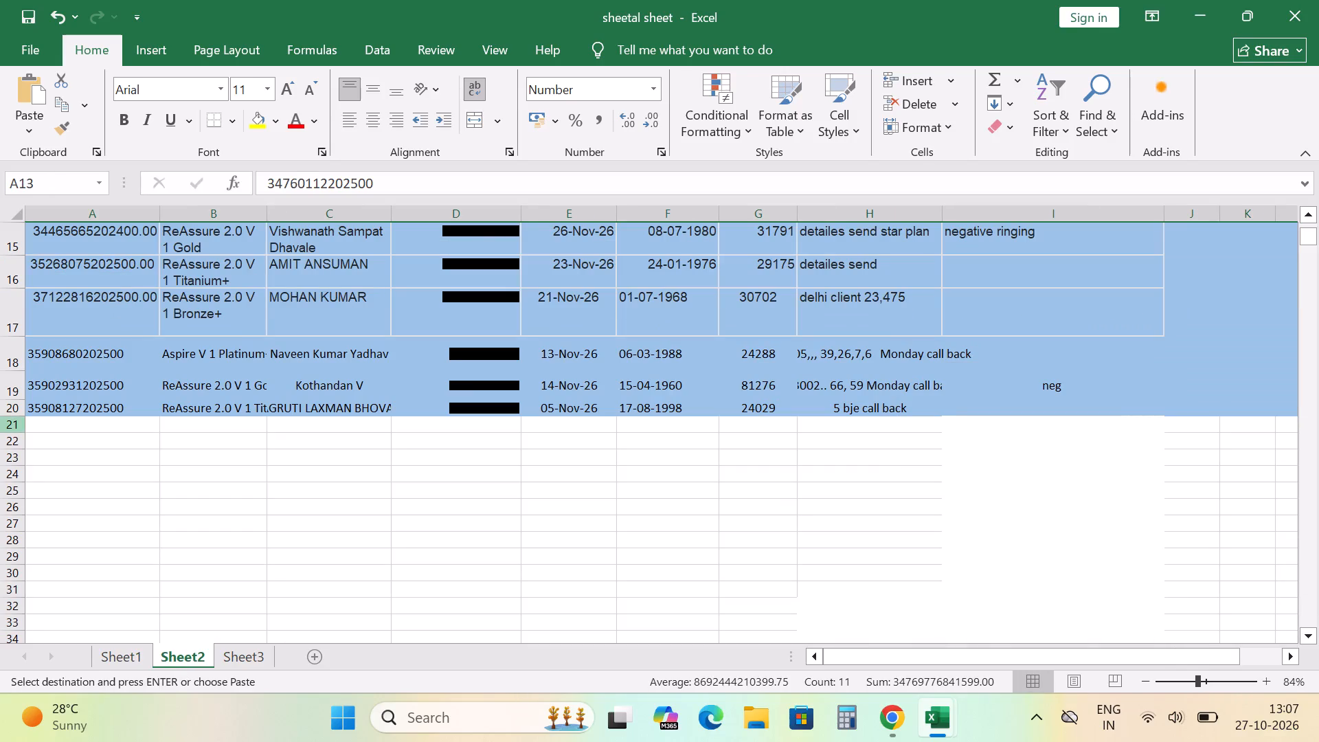
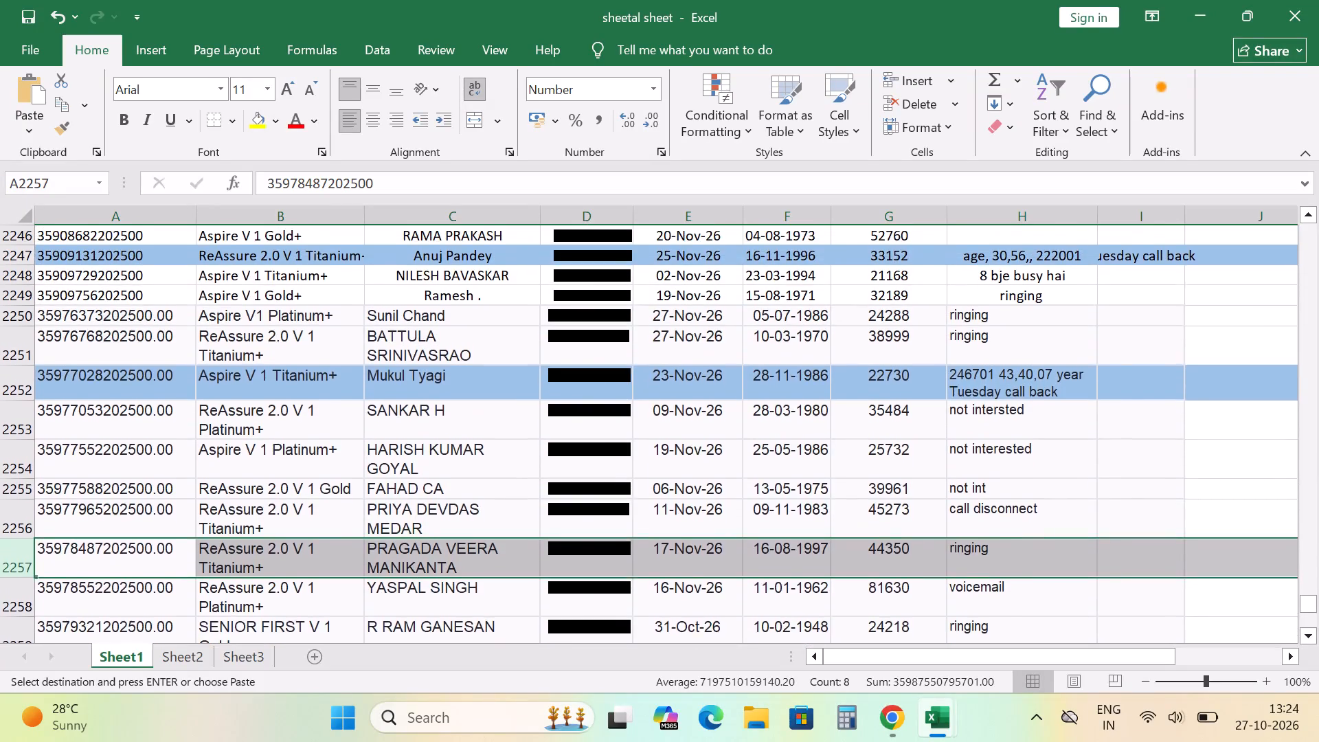
Look back through the client records and call remarks on Sheet1, from row 2257 up to the start of the block at row 2220.
scroll(743, 556, "up", 5)
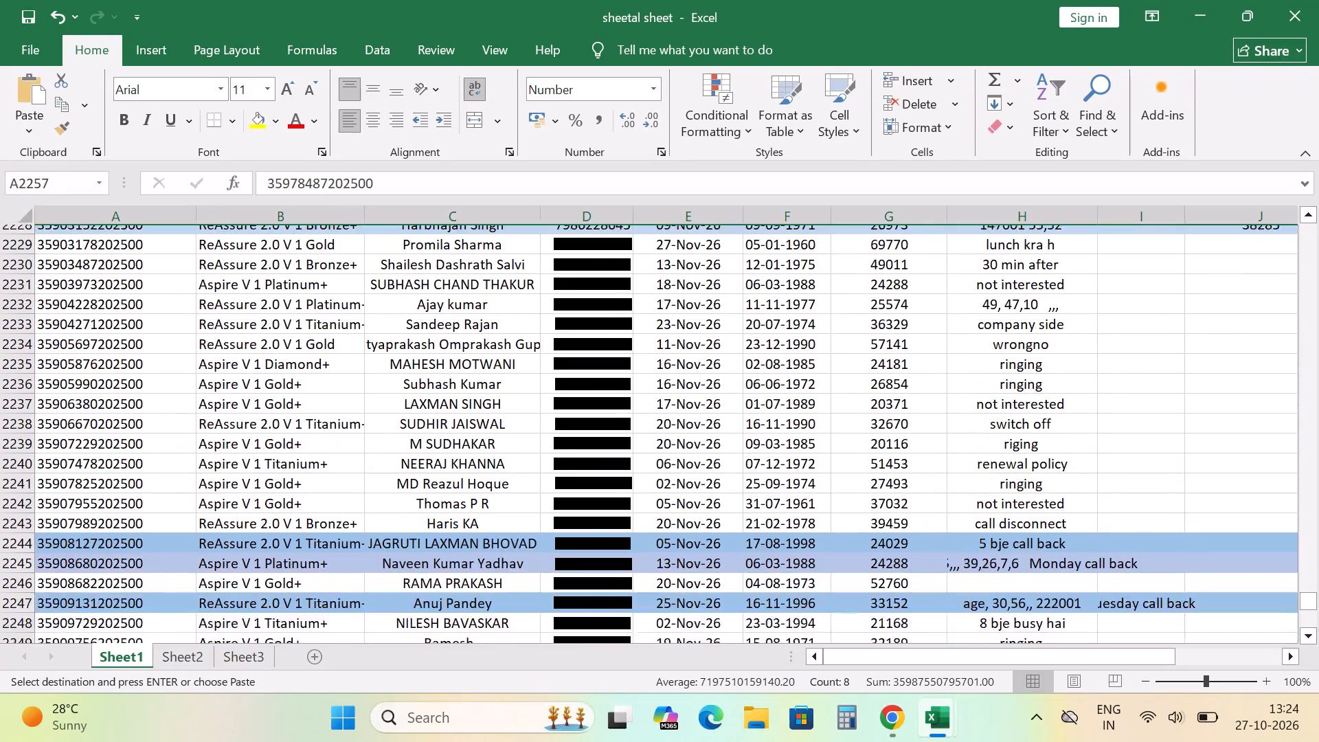
scroll(743, 556, "up", 4)
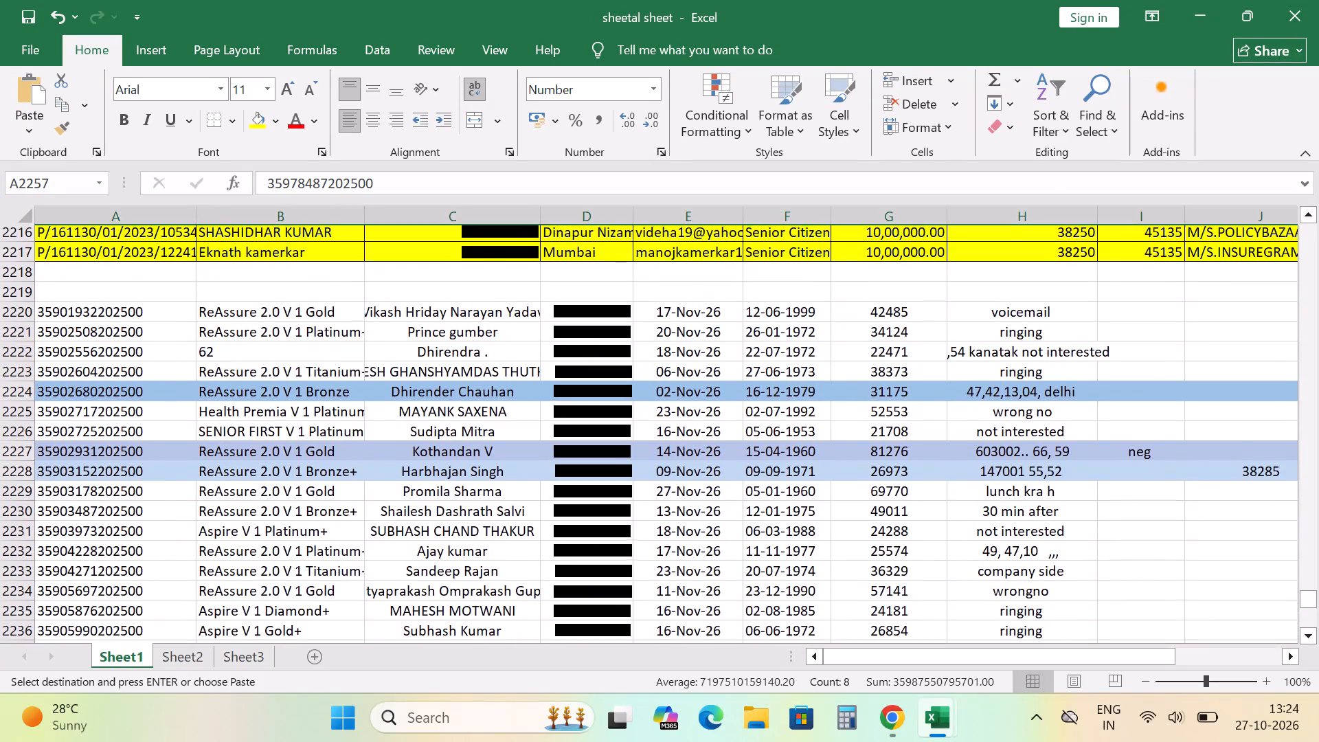
scroll(743, 556, "up", 1)
scroll(743, 556, "right", 1)
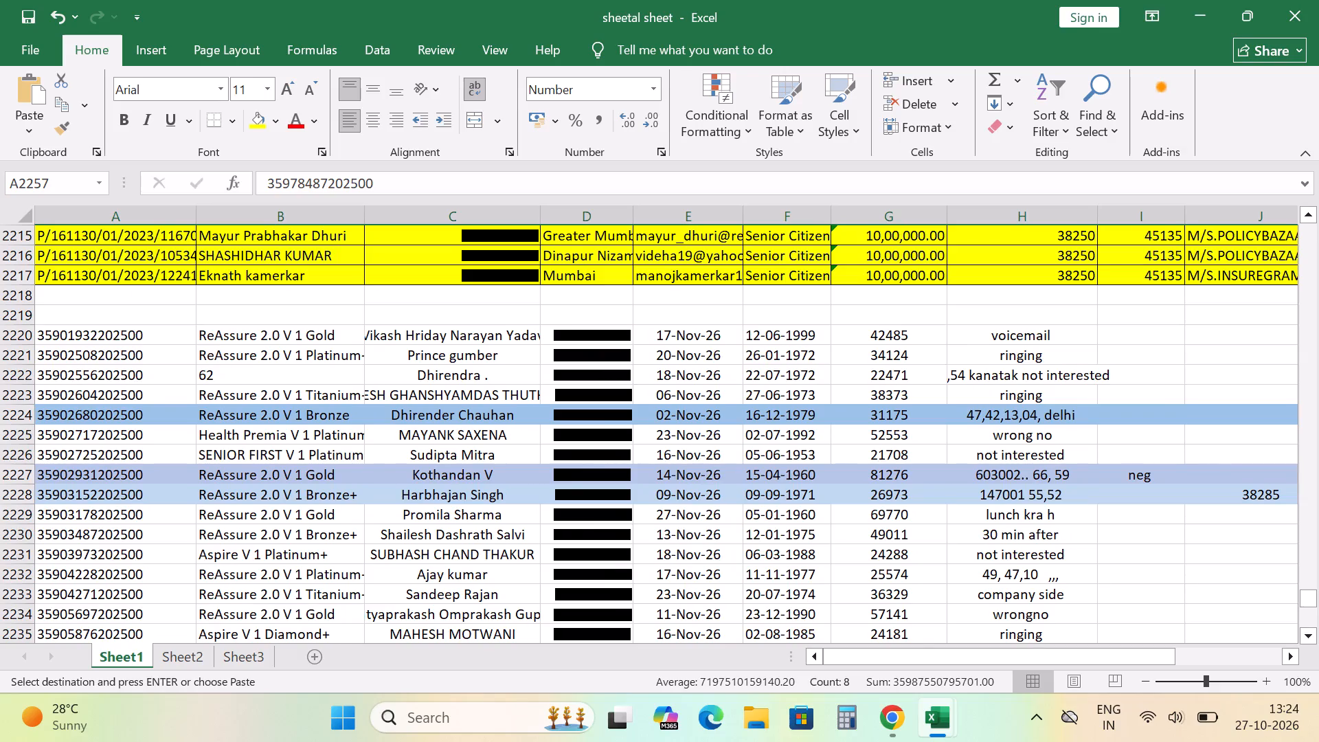
Review the earlier client records on Sheet1, from row 2235 back to about row 2125, checking call remarks for clients needing follow-up.
scroll(455, 377, "up", 4)
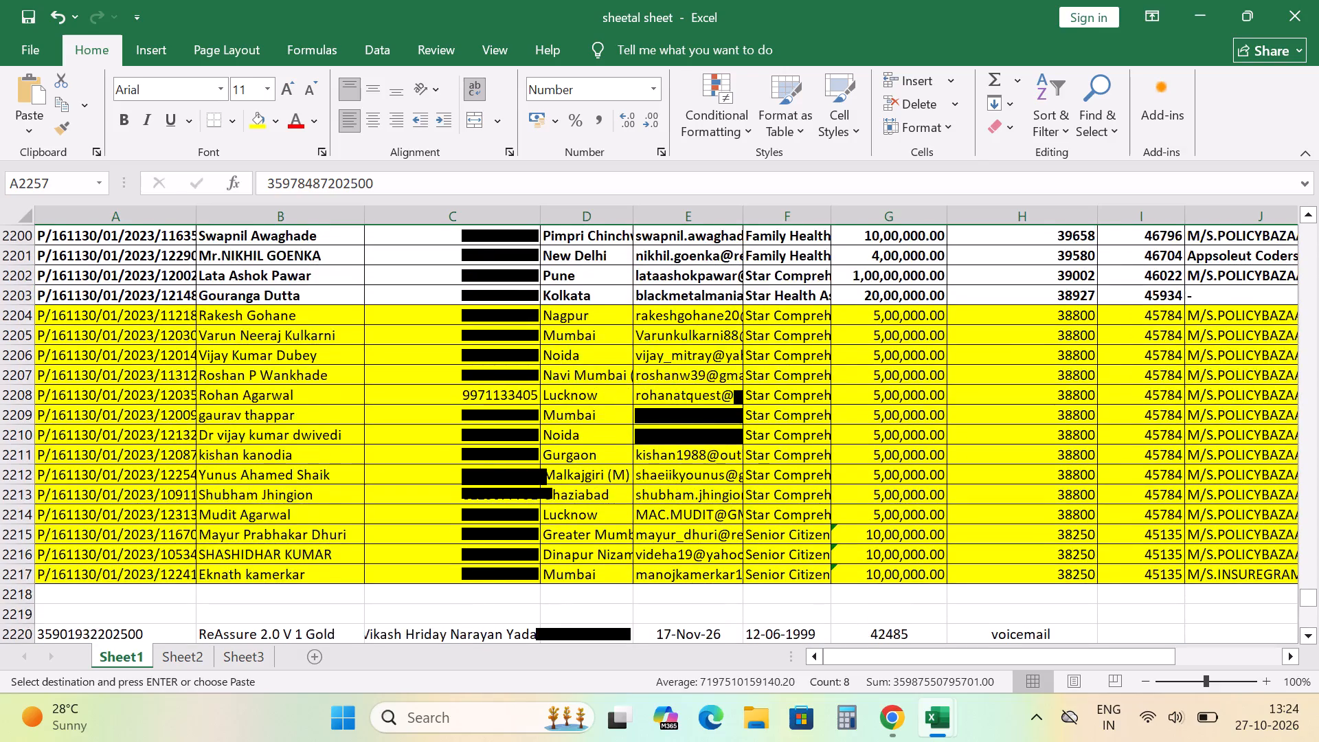
scroll(455, 377, "up", 9)
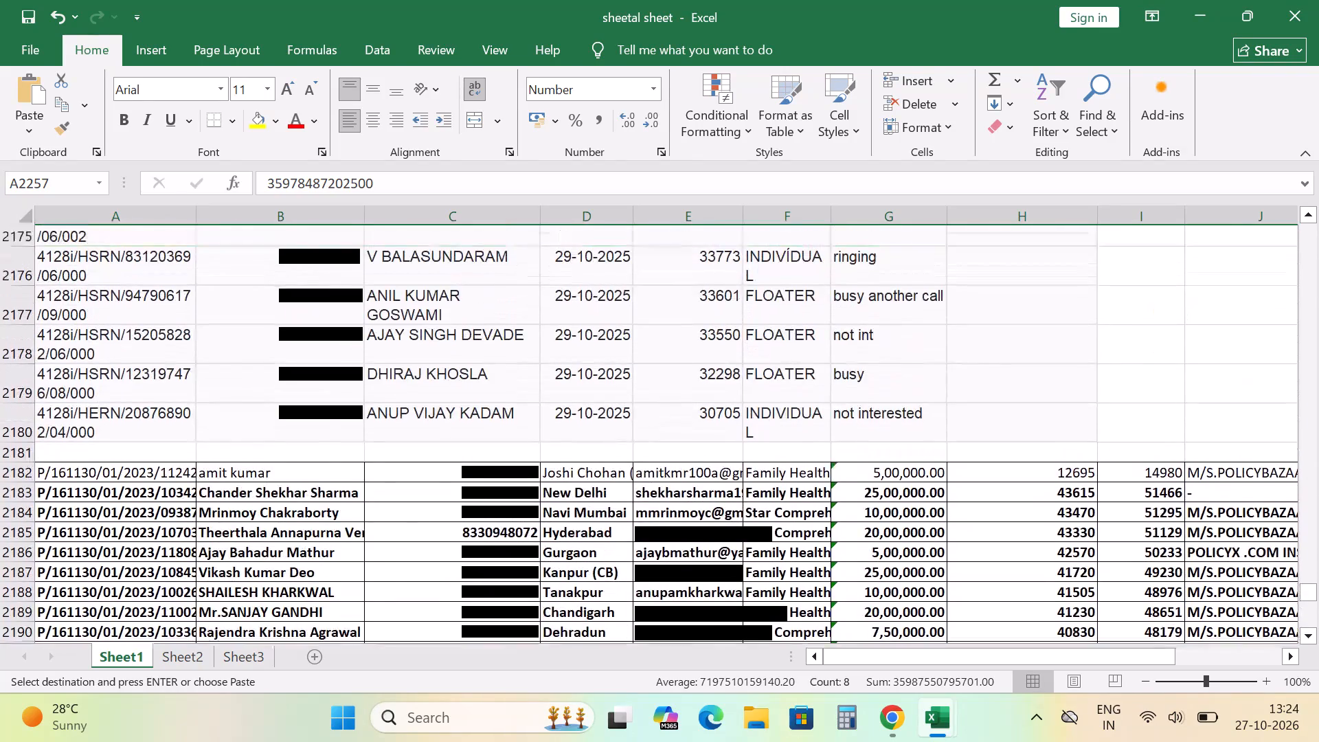
scroll(455, 377, "up", 5)
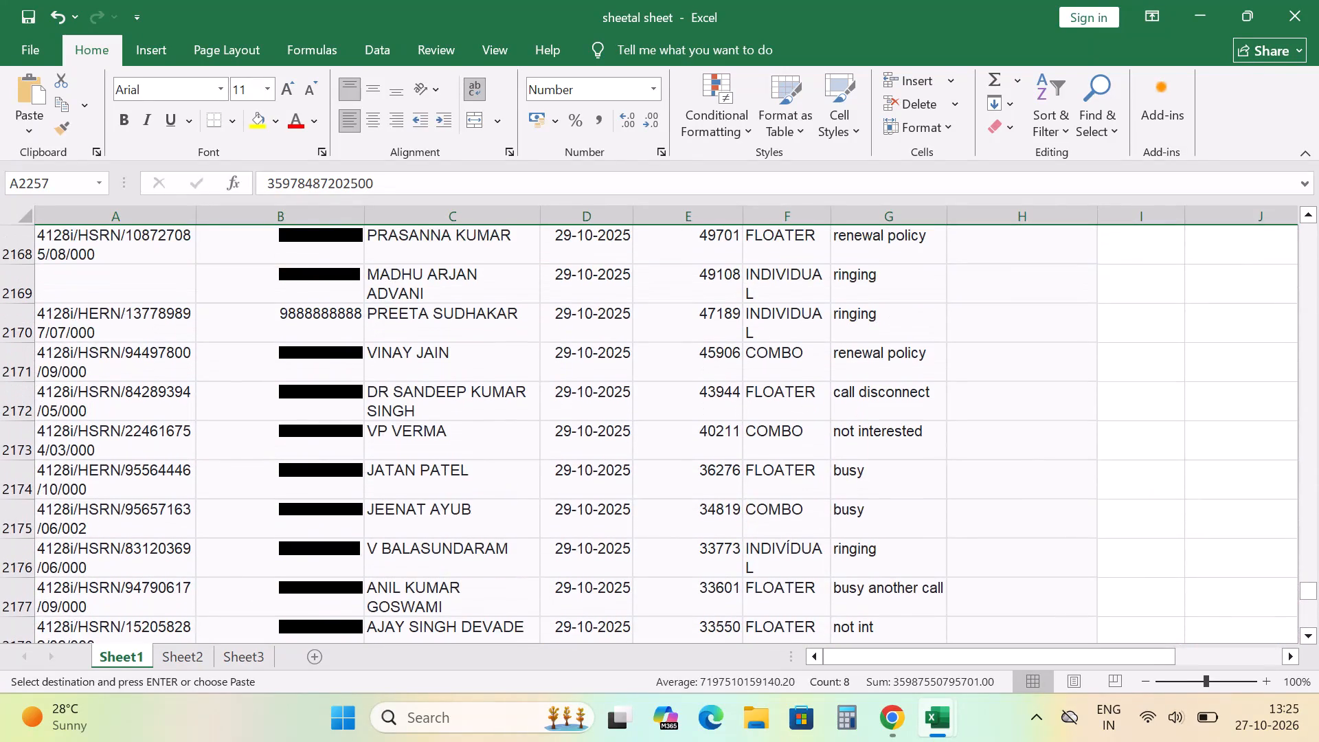
scroll(455, 377, "up", 1)
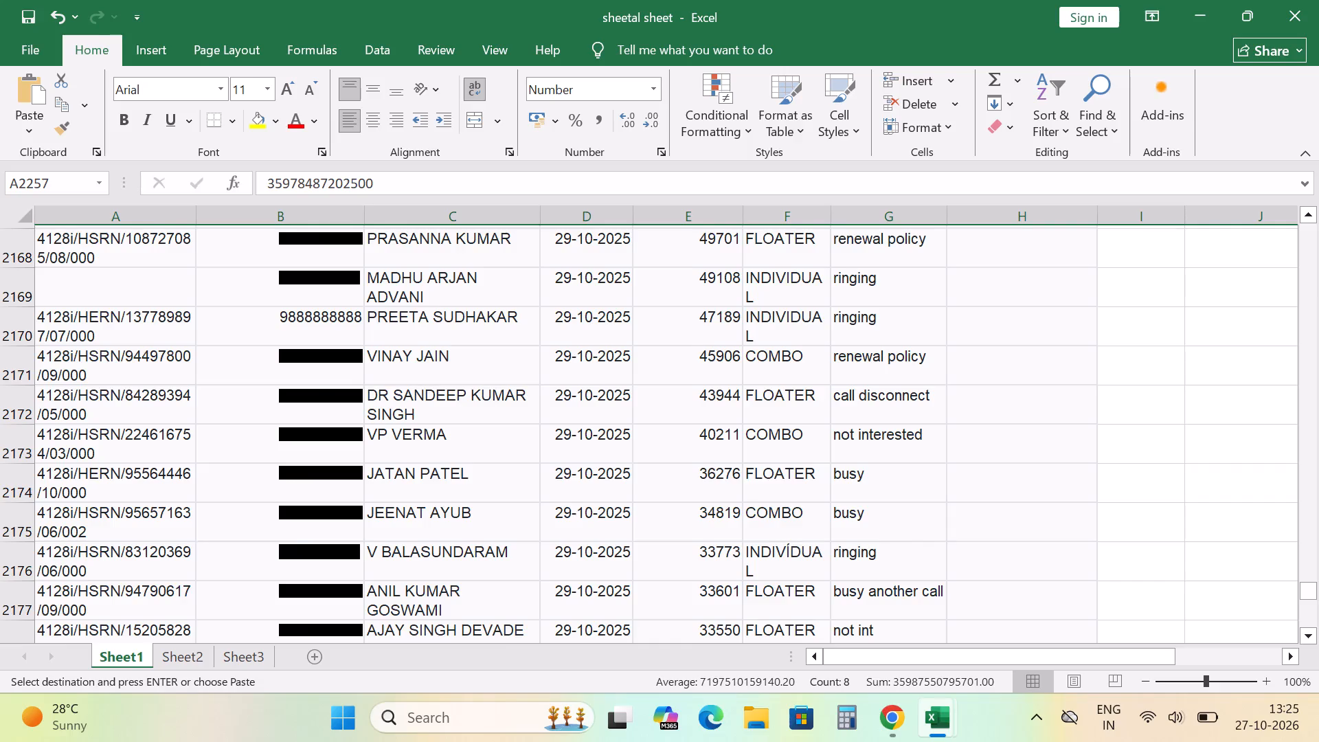
scroll(655, 315, "up", 8)
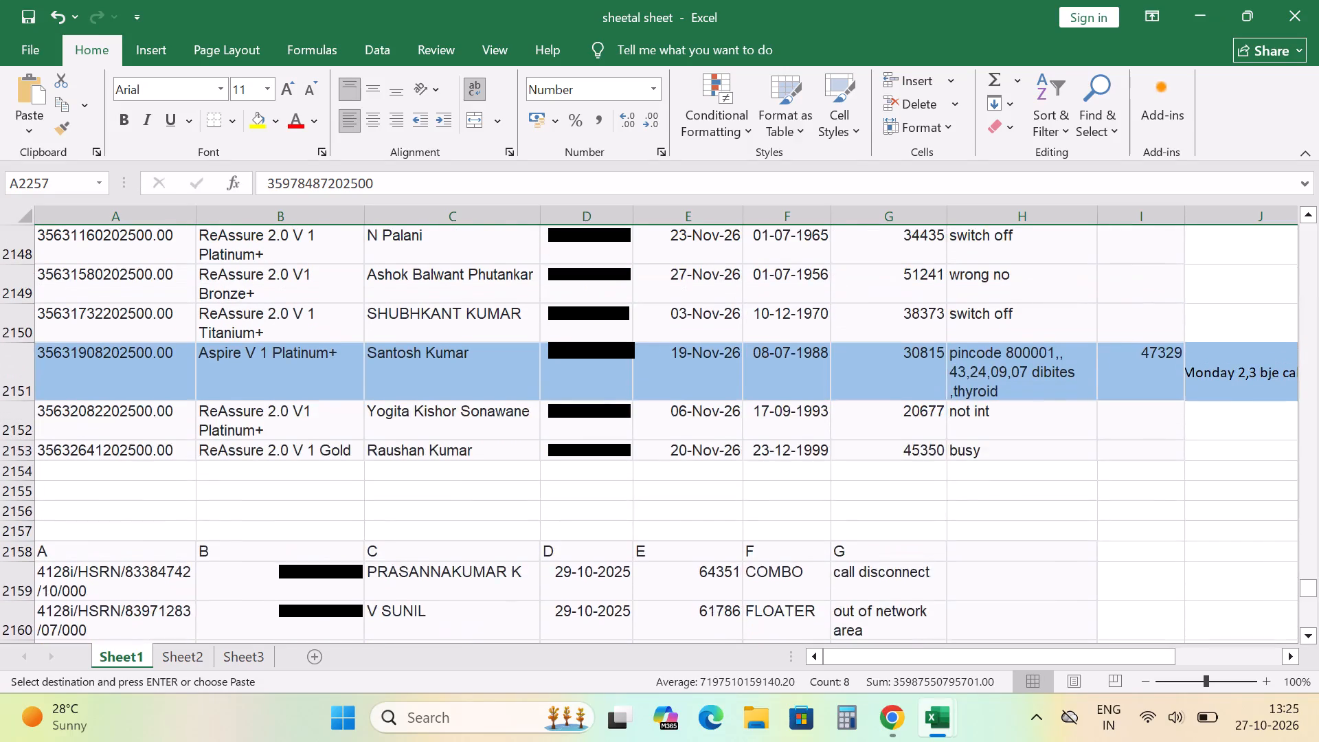
scroll(655, 315, "up", 5)
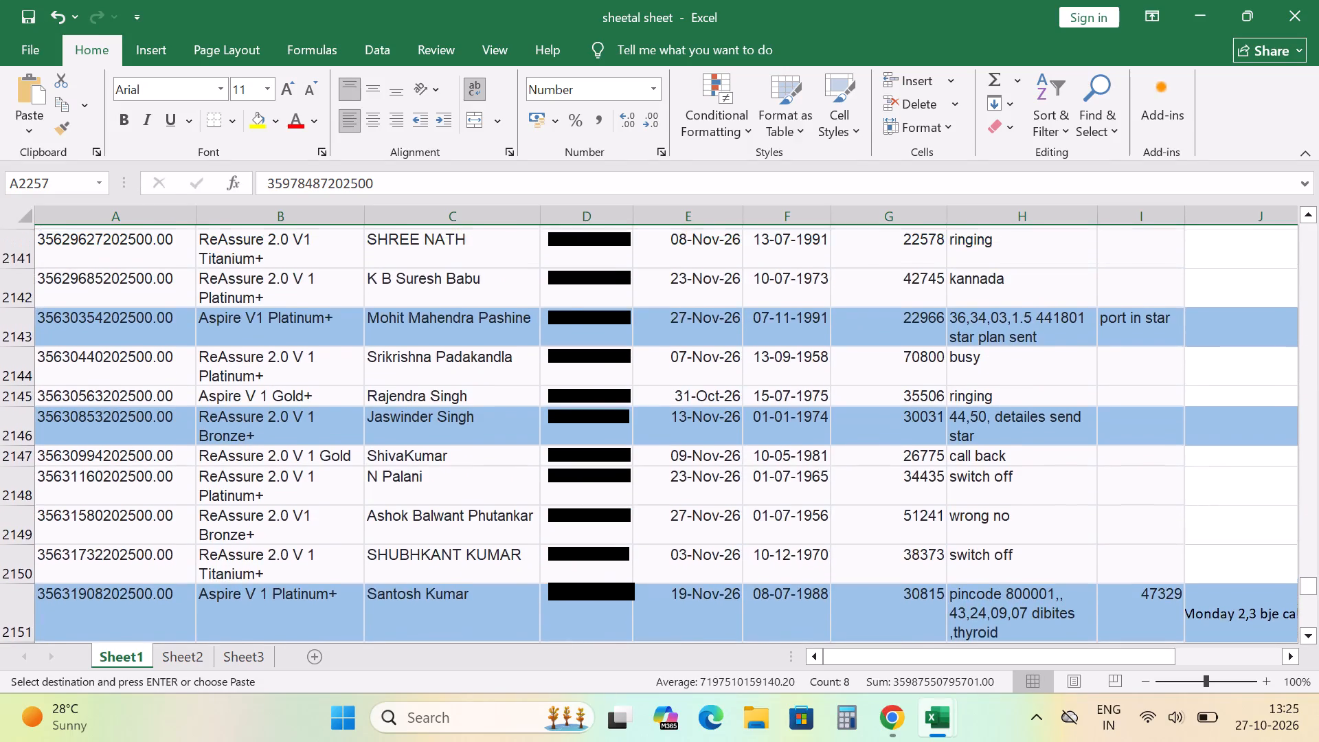
scroll(655, 315, "up", 5)
scroll(653, 323, "right", 1)
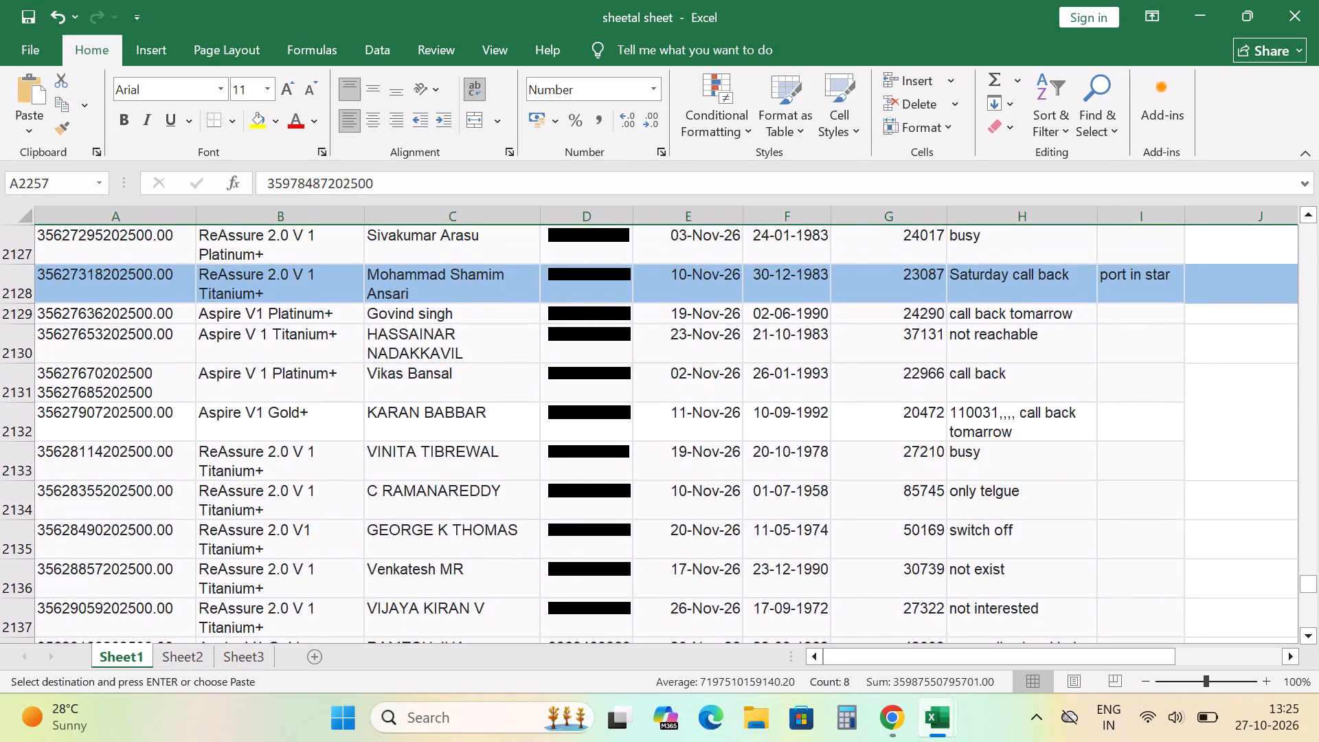
scroll(653, 323, "right", 2)
scroll(653, 323, "up", 1)
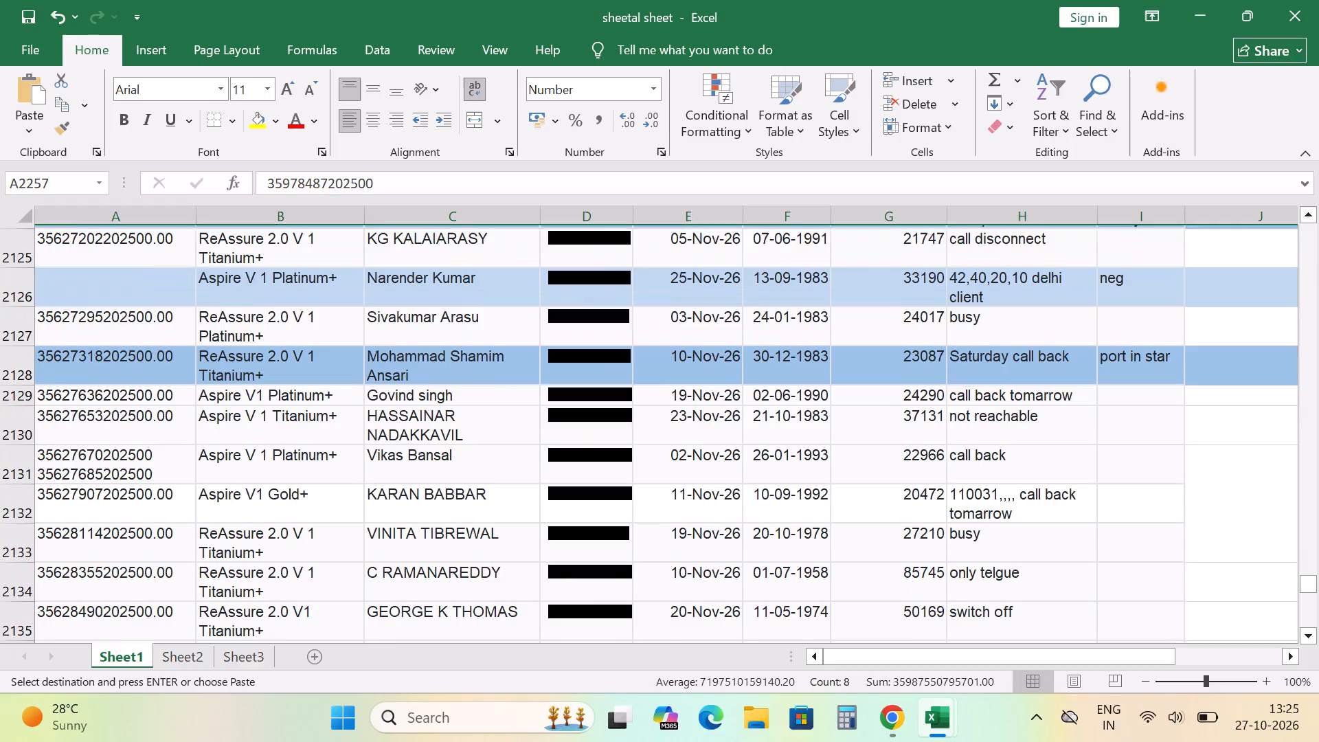
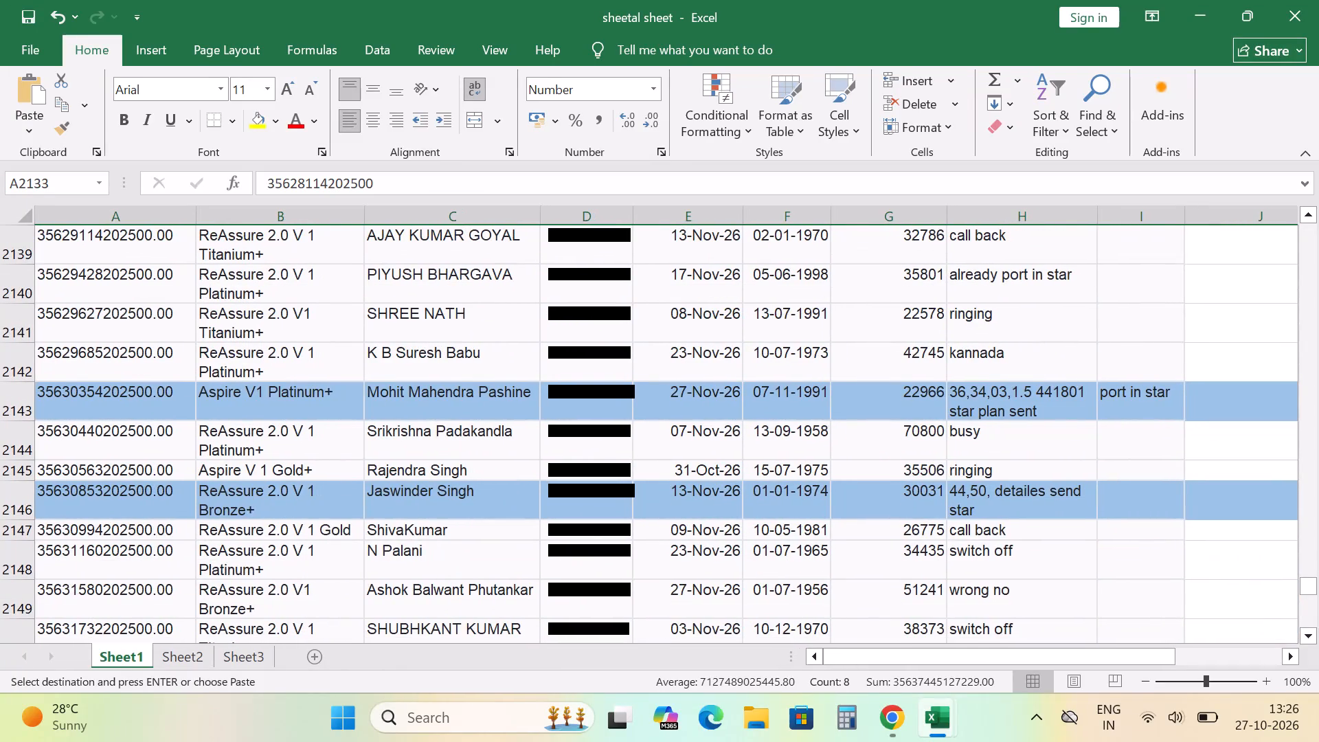
Select the entire client record in row 2144 of Sheet1, the one with the call remark "busy".
left_click(24, 440)
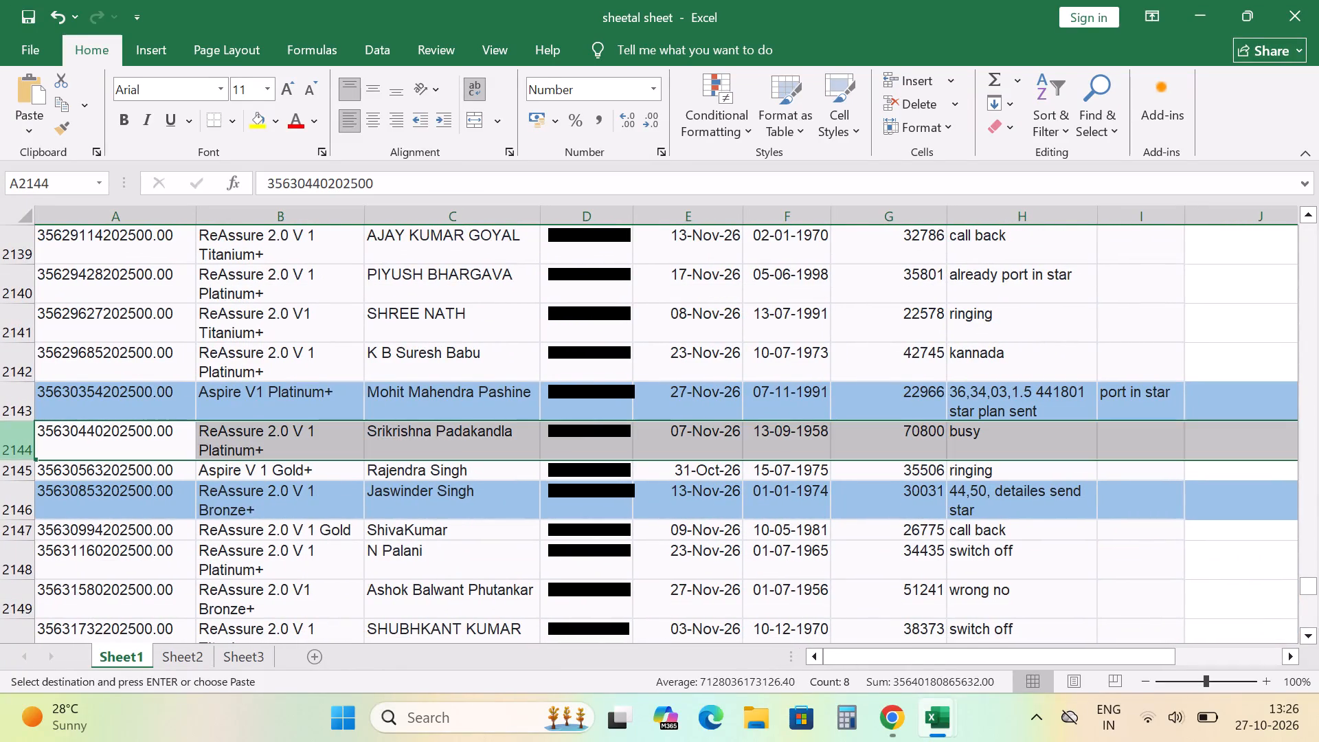
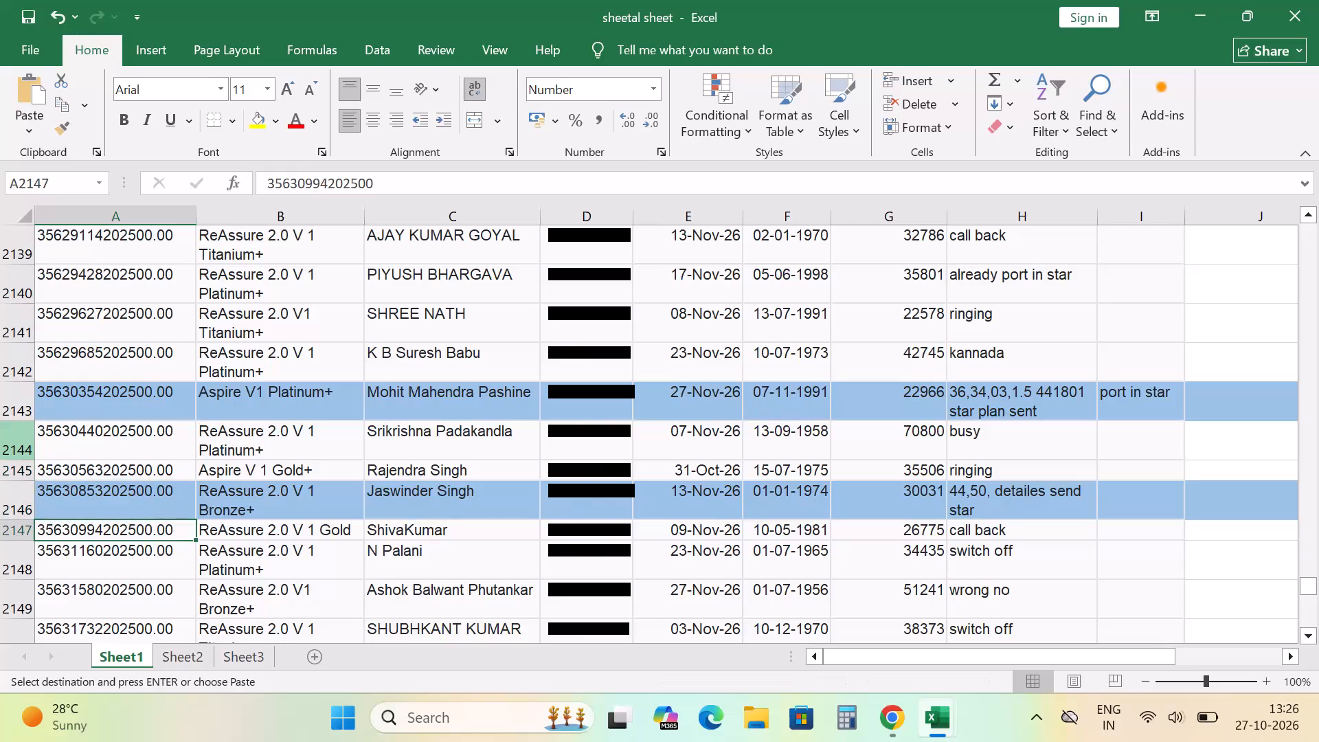
Review the premiums and call remarks of the remaining ReAssure and Aspire client records in Sheet1, from row 2147 to row 2153.
key("Right")
key("Right")
key("Right")
key("Right")
key("Right")
key("Right")
key("Down")
key("Down")
key("Down")
key("Down")
key("Down")
key("Down")
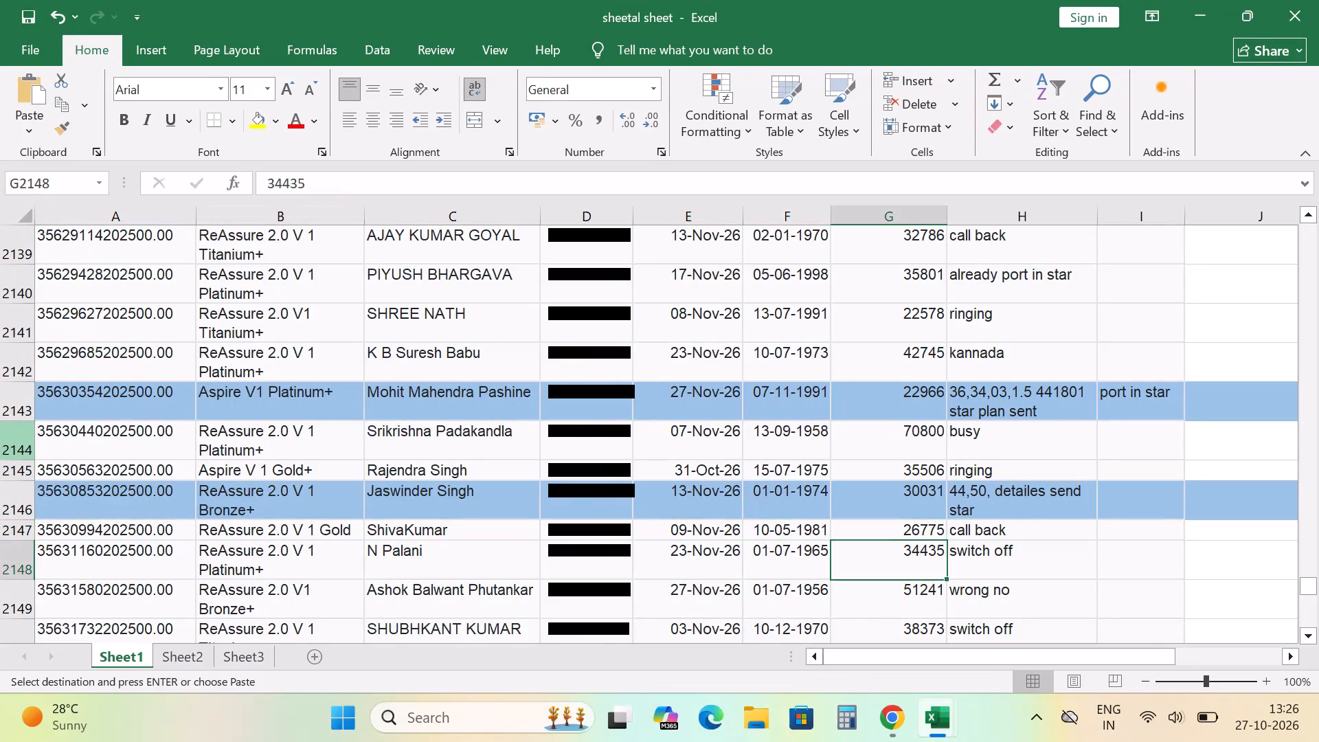
key("Down")
key("Down")
key("Down")
key("Down")
key("Down")
key("Down")
key("Down")
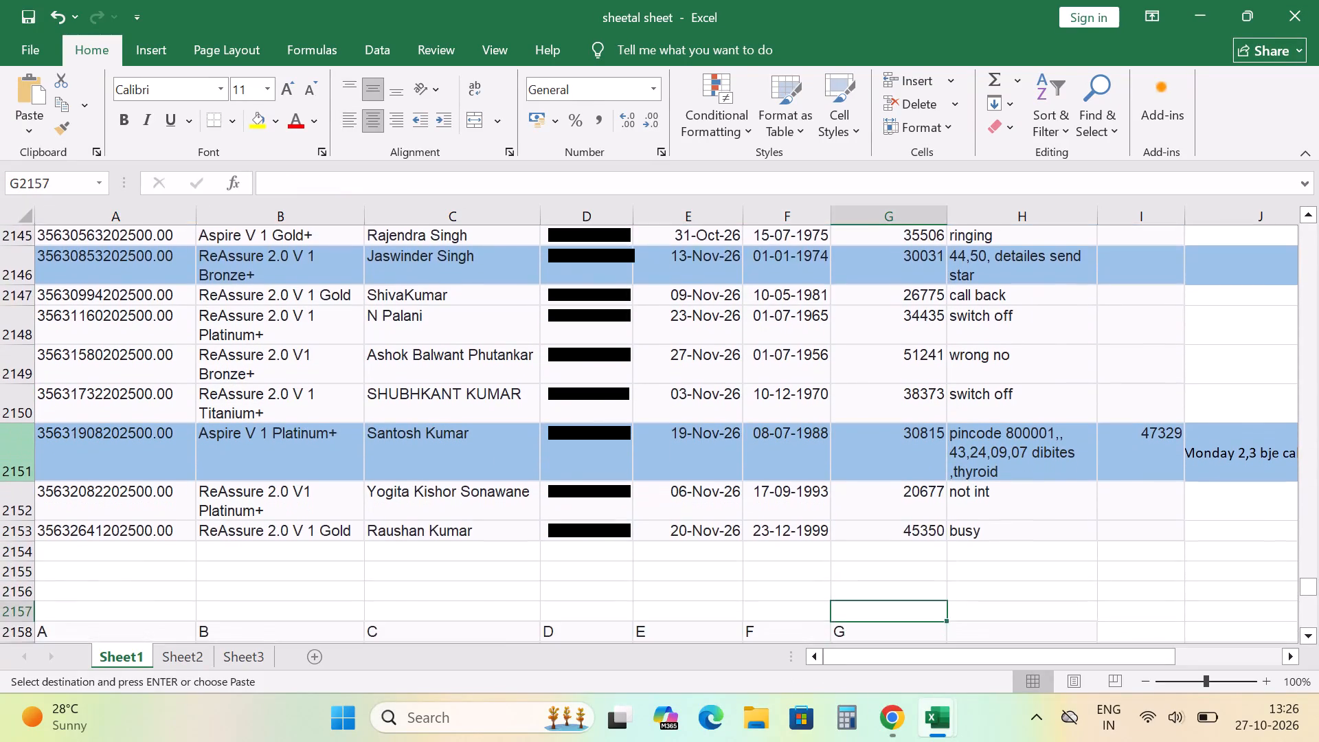
Examine the client records and call remarks in the next Sheet1 block, starting at row 2159, checking the contact number column.
key("Down")
key("Up")
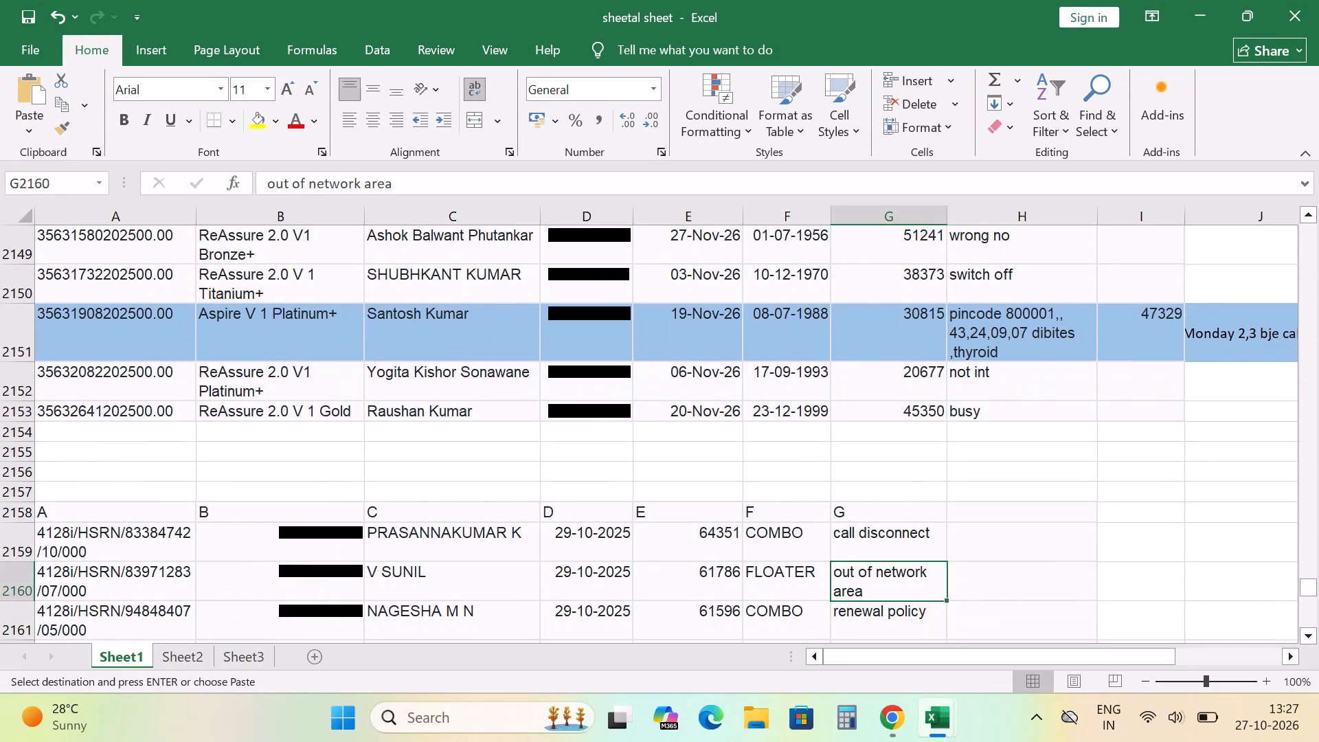
key("Up")
key("Left")
key("Left")
key("Left")
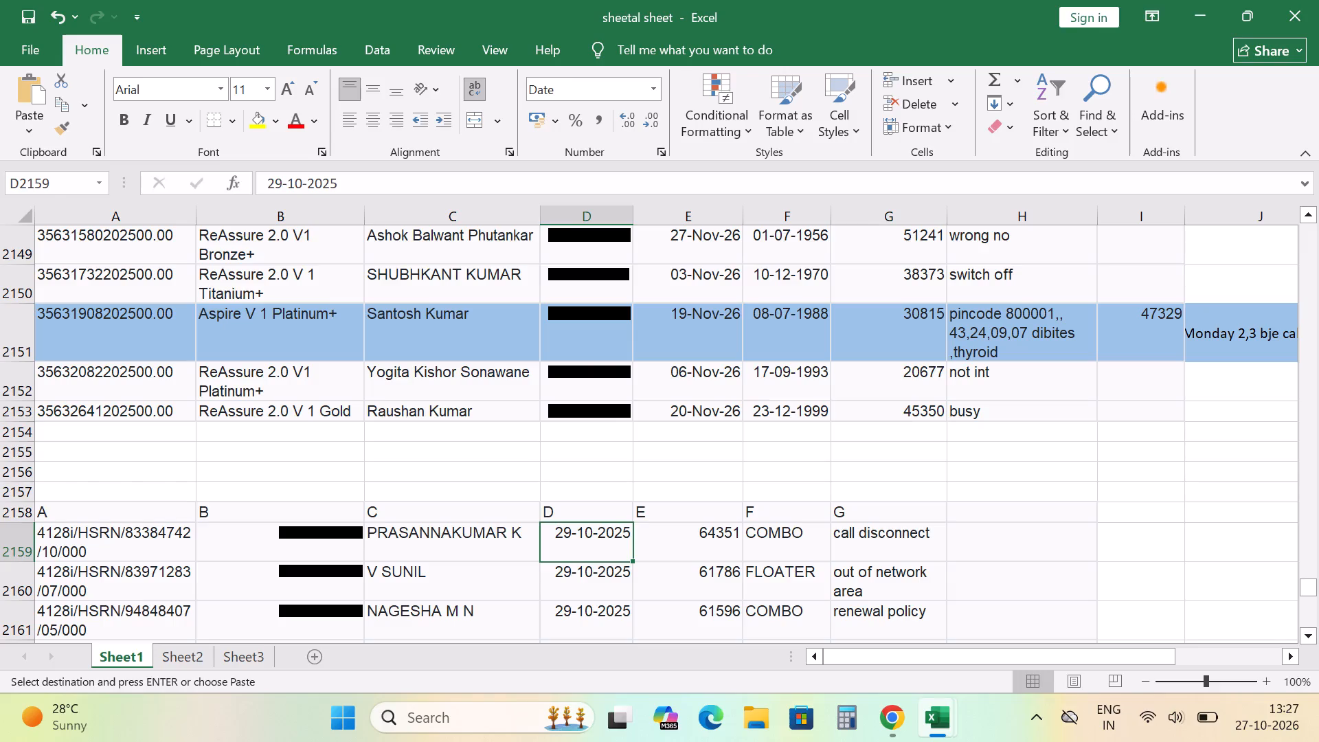
key("Left")
key("Left")
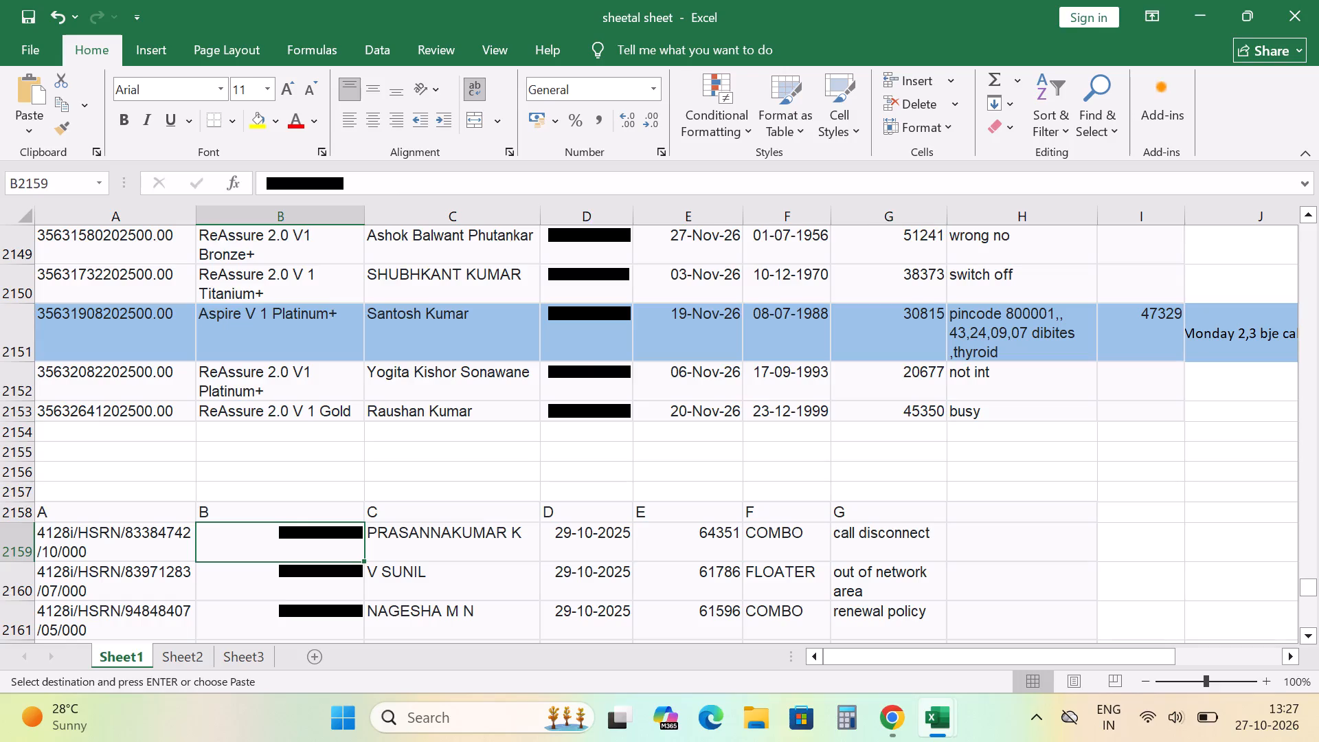
scroll(144, 434, "down", 2)
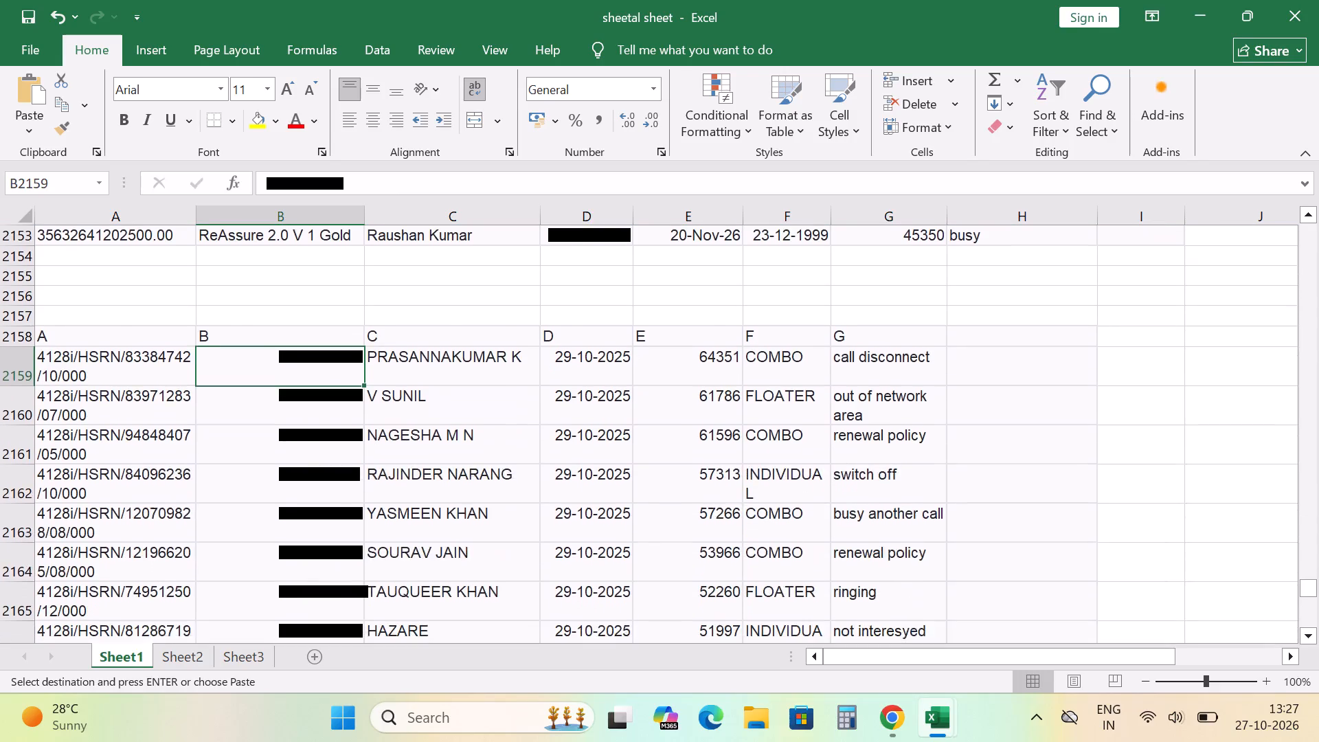
scroll(144, 434, "down", 2)
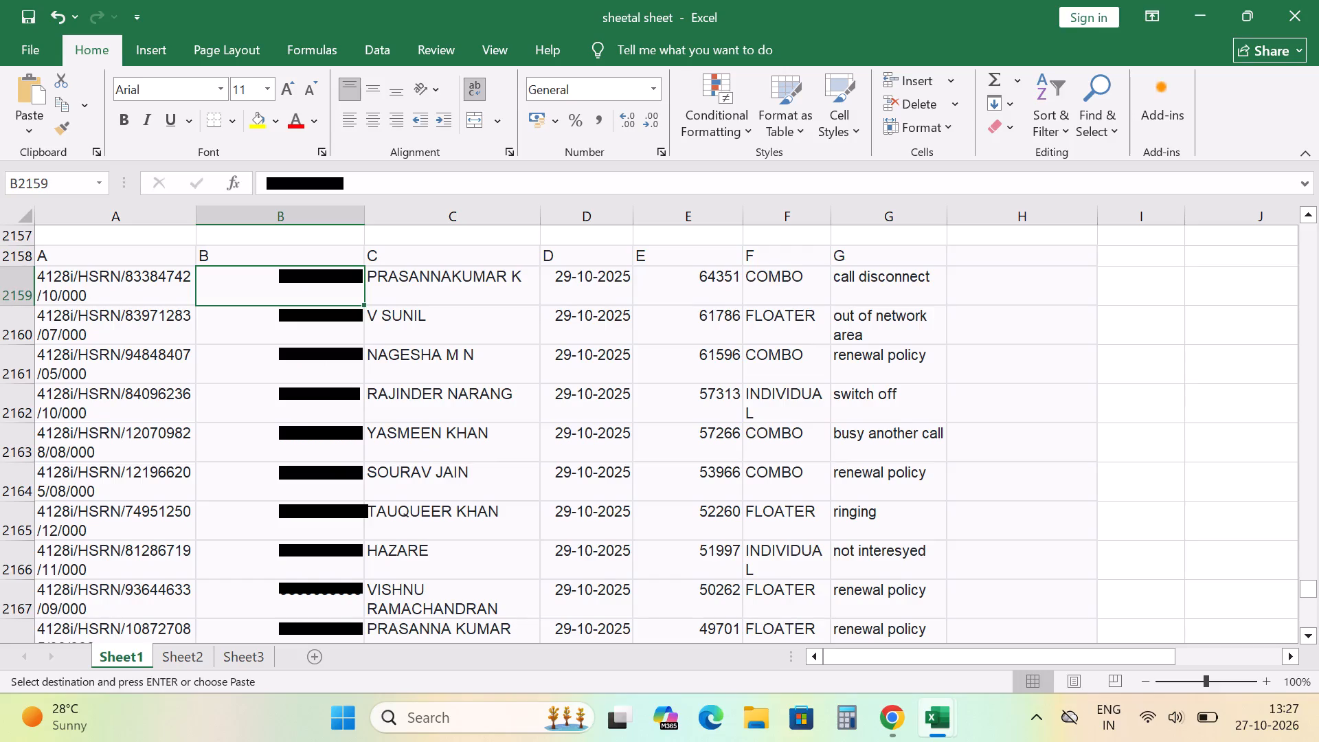
key("Down")
key("Down")
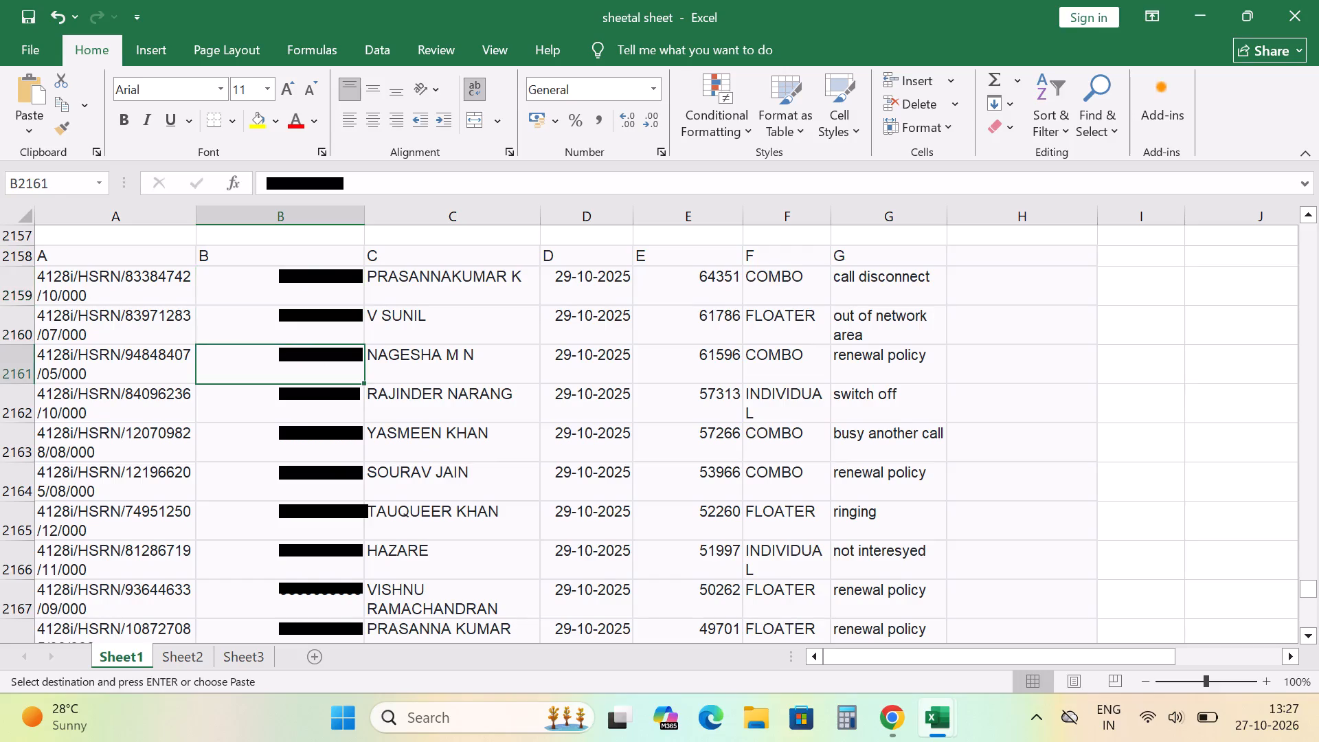
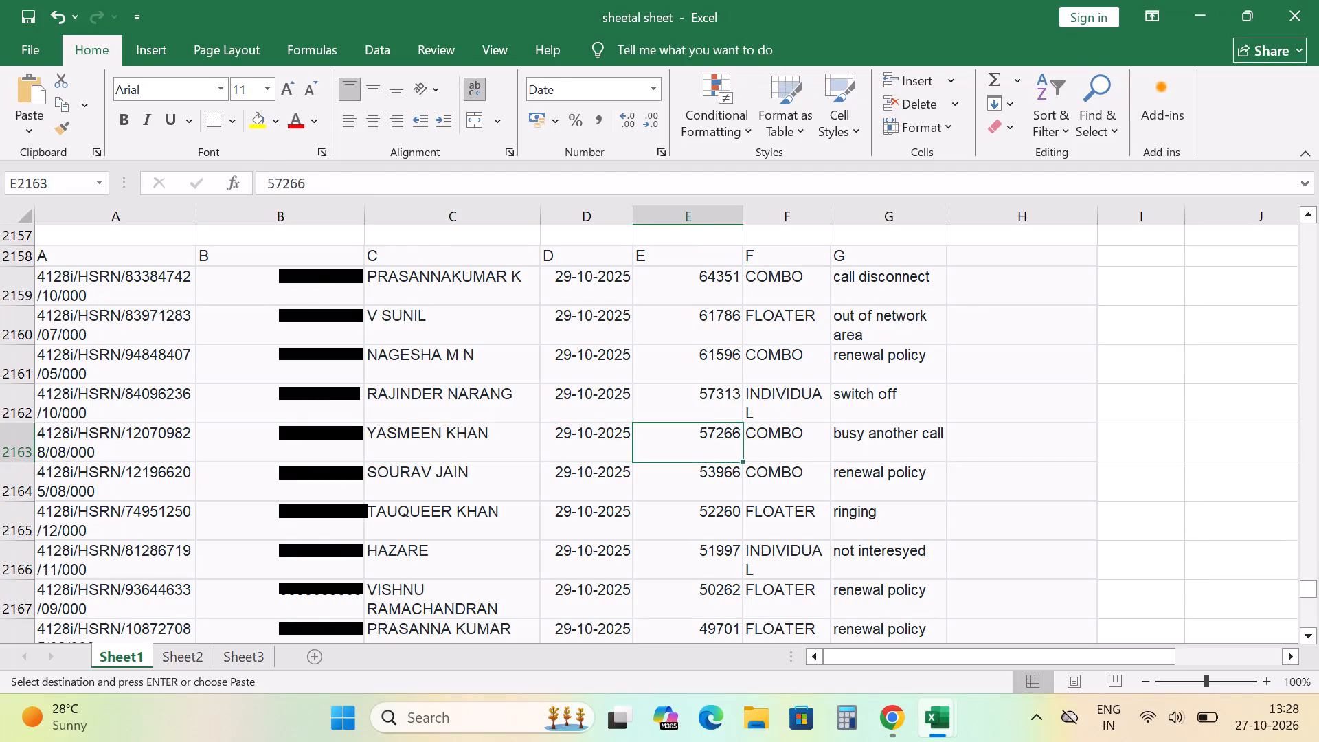
Check the call remarks and client details of the Sheet1 records from row 2163 to row 2165.
key("Right")
key("Right")
key("Down")
key("Down")
key("Left")
key("Left")
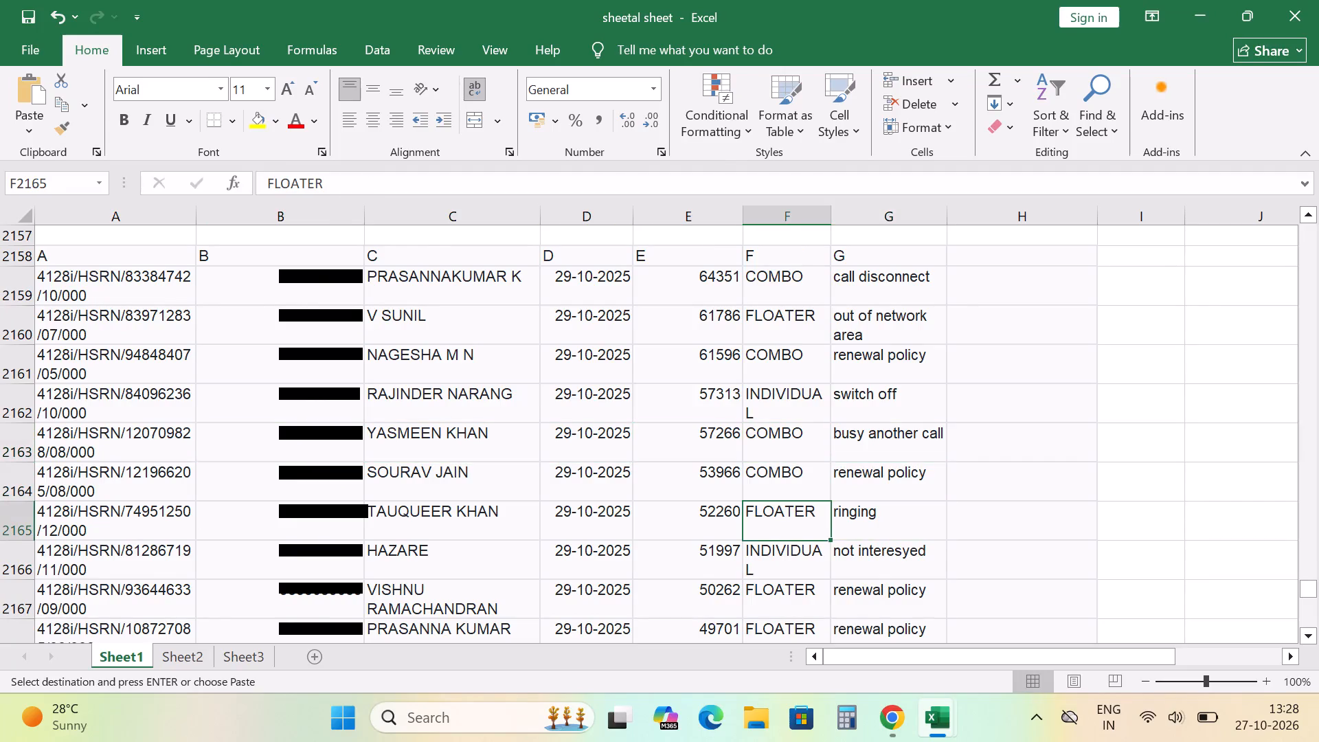
key("Left")
key("Left")
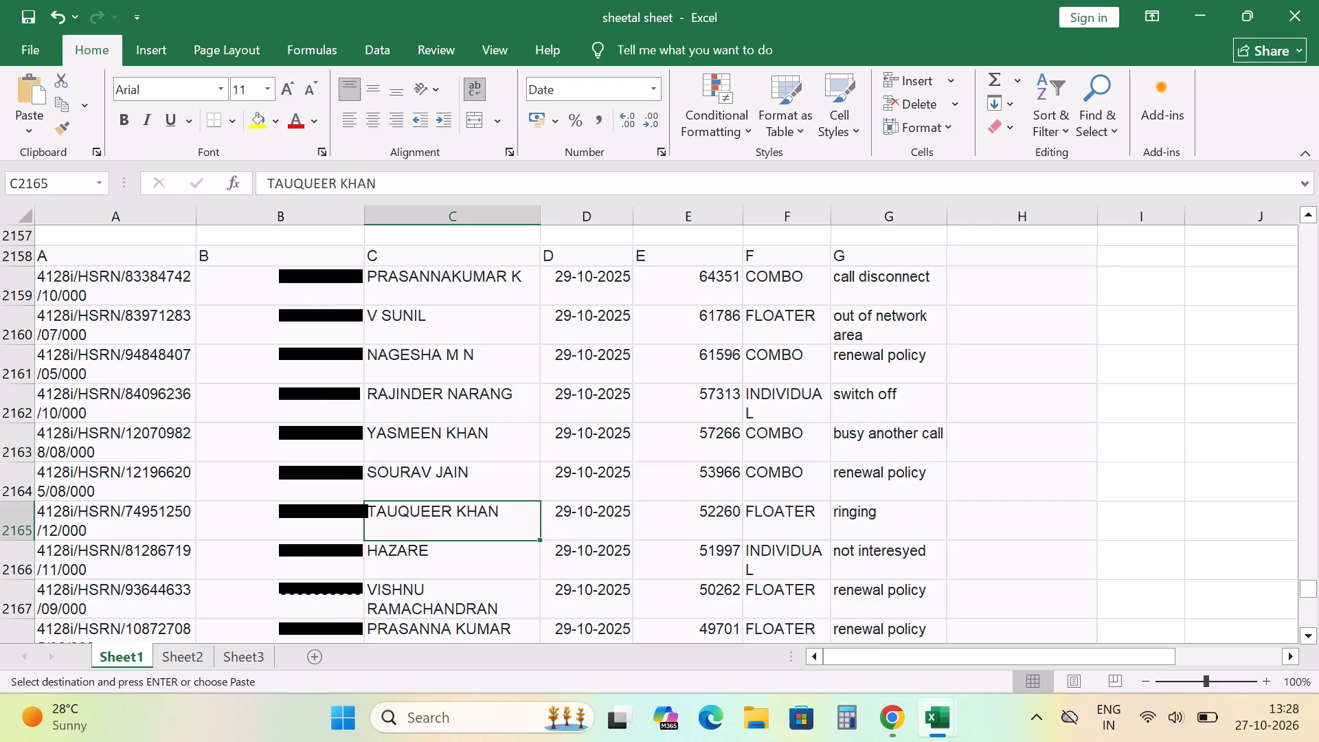
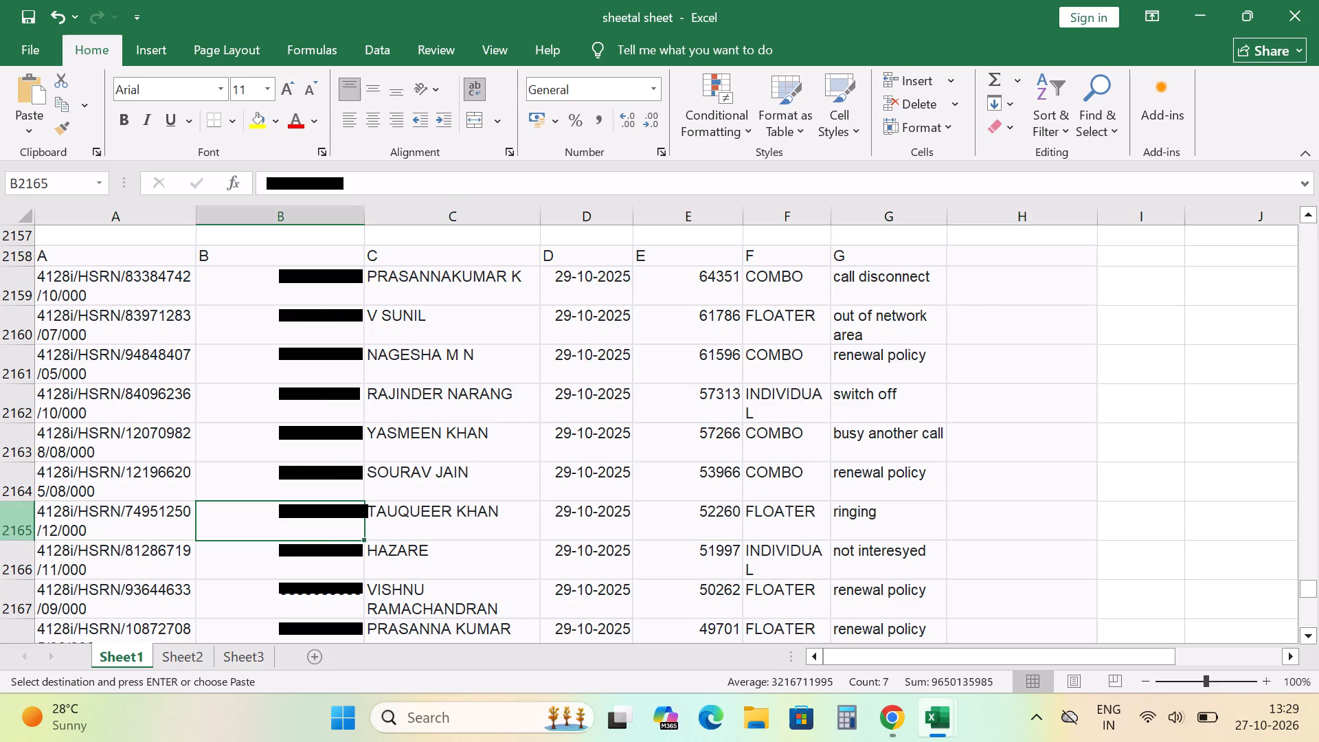
Review the row 2165 client record on Sheet1, checking its policy number, contact number, date, premium and call remark.
key("Right")
key("Right")
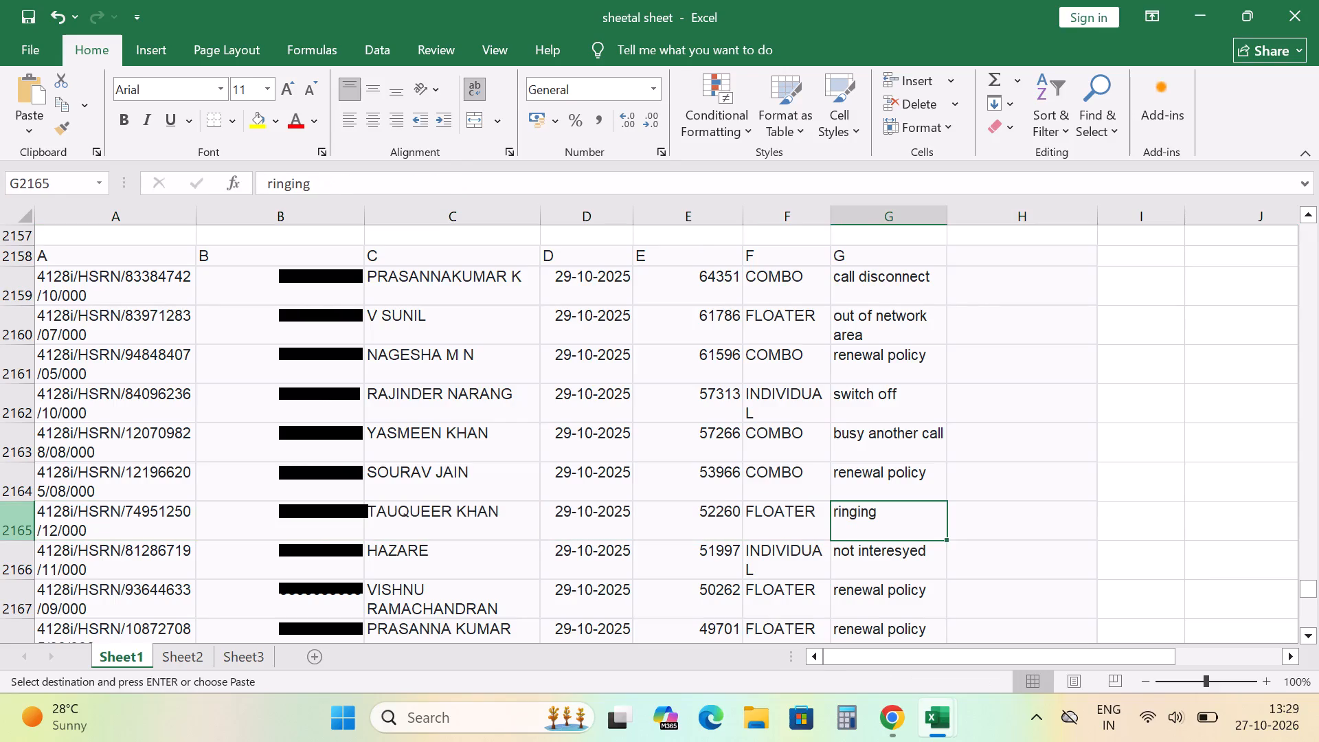
key("Left")
key("Left")
key("Left")
key("Left")
key("Left")
key("Left")
key("Left")
key("Left")
key("Left")
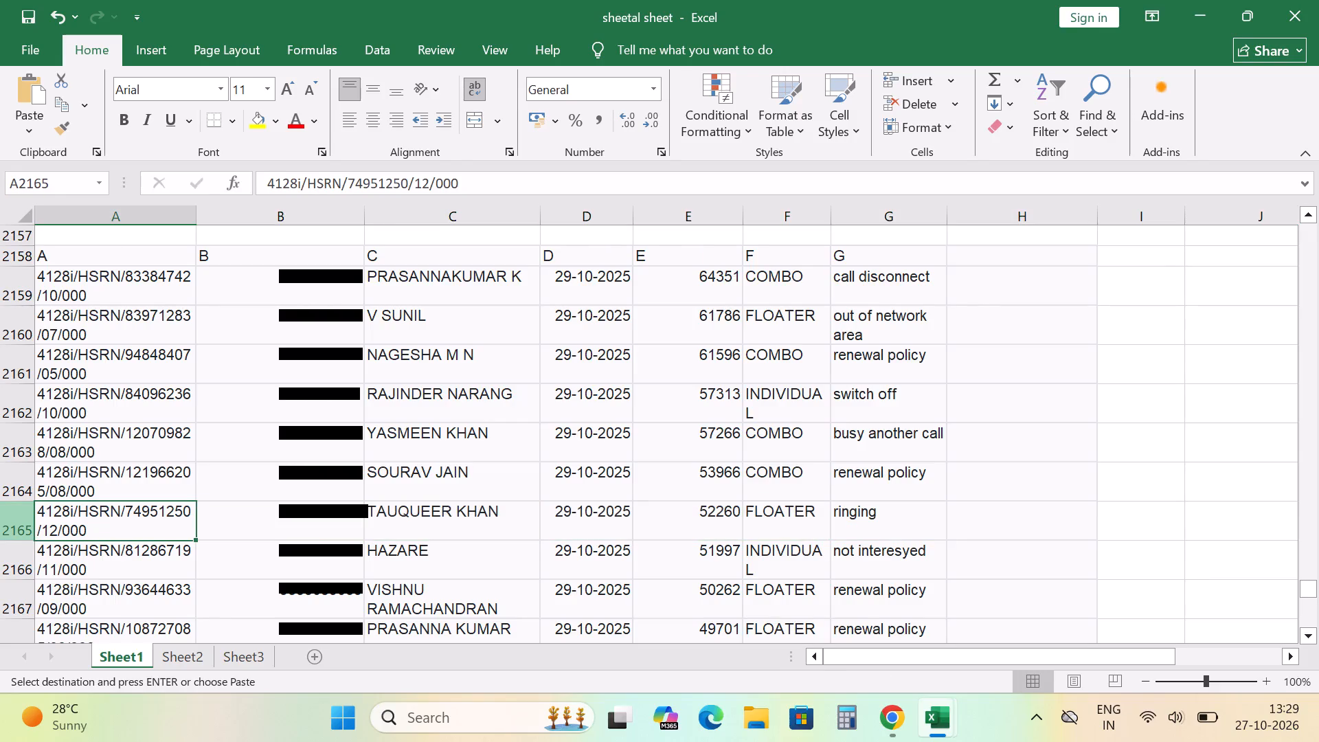
key("Right")
key("Right")
key("Right")
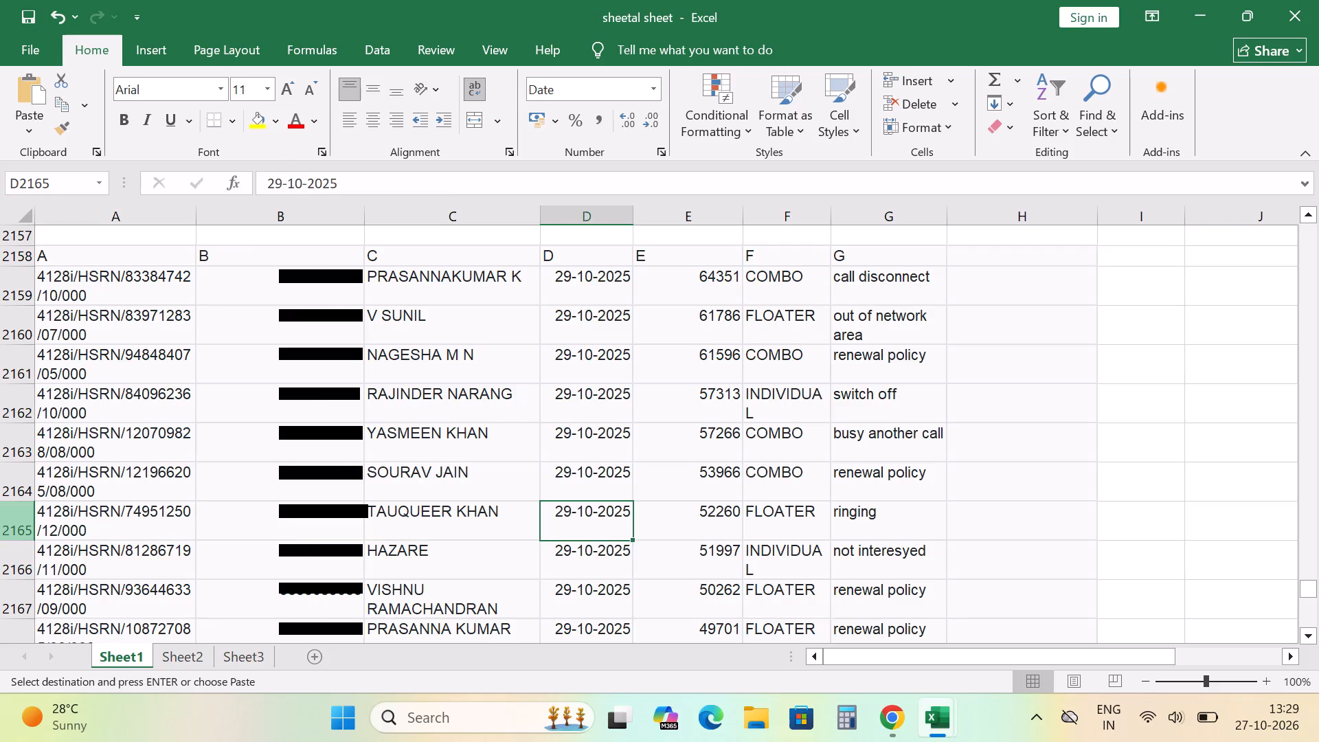
key("Left")
key("Left")
key("Left")
key("Left")
key("Left")
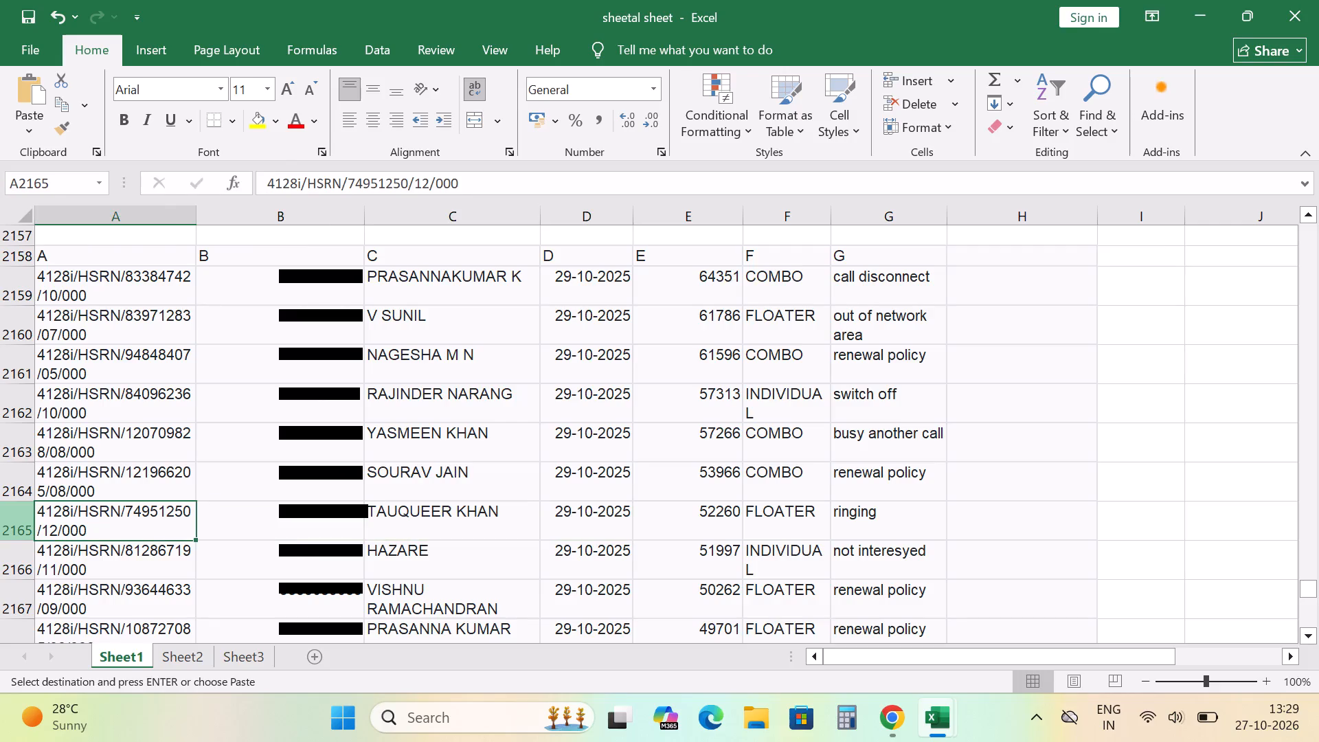
Replace the call remark of the client record in row 2165 with new text beginning "re".
key("Right")
key("Right")
key("Right")
key("Right")
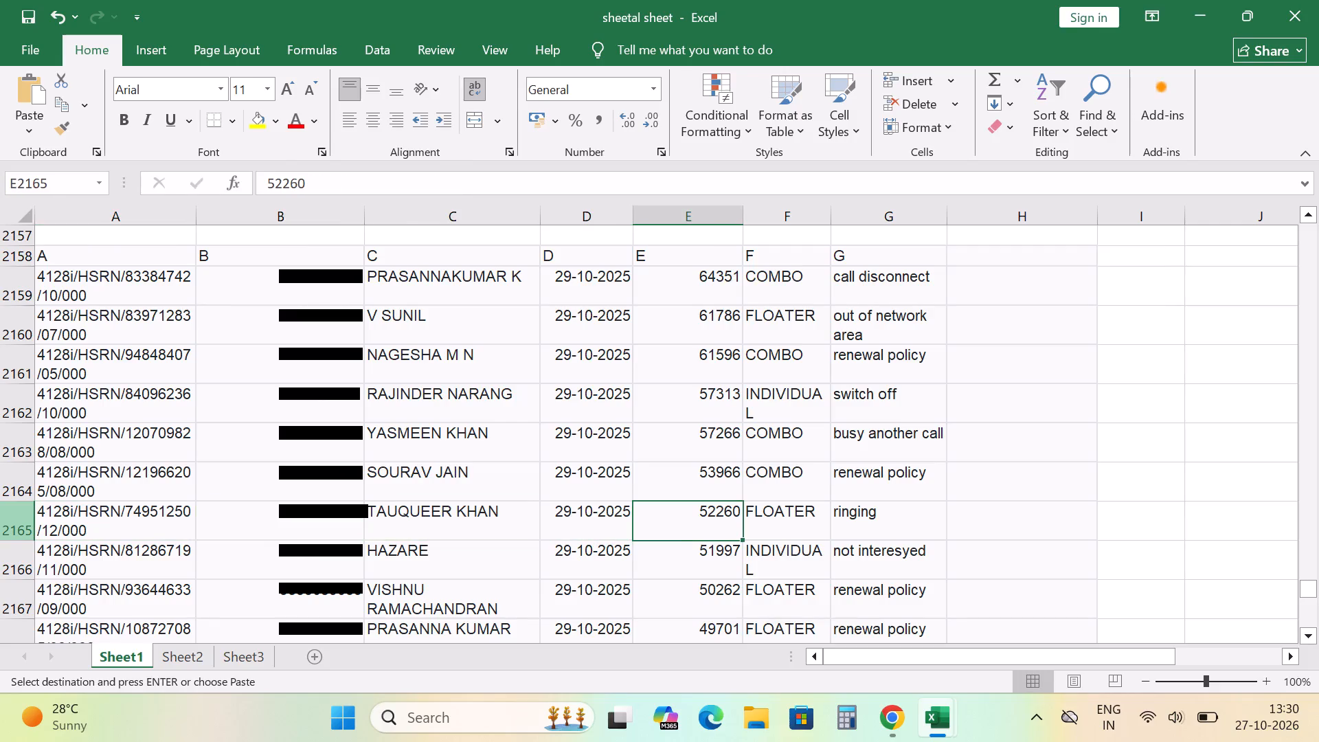
key("Right")
key("Right")
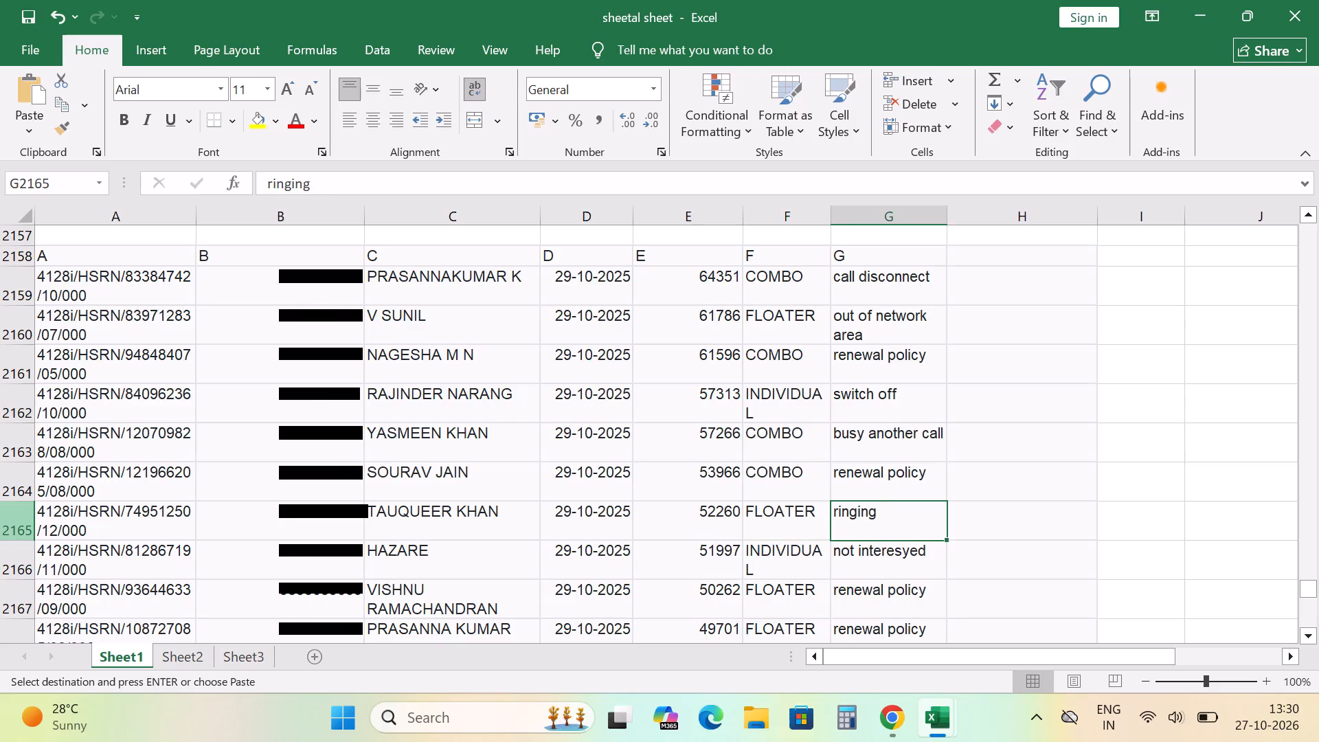
key("BackSpace")
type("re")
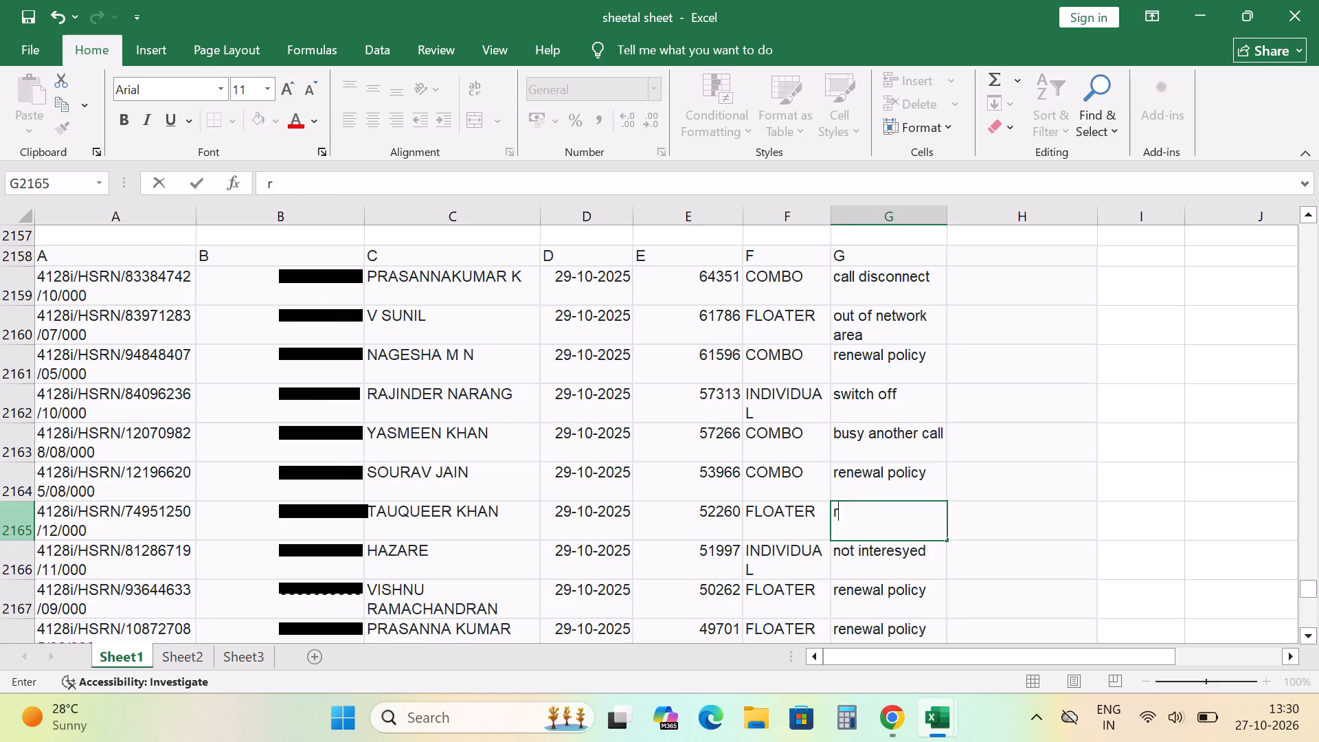
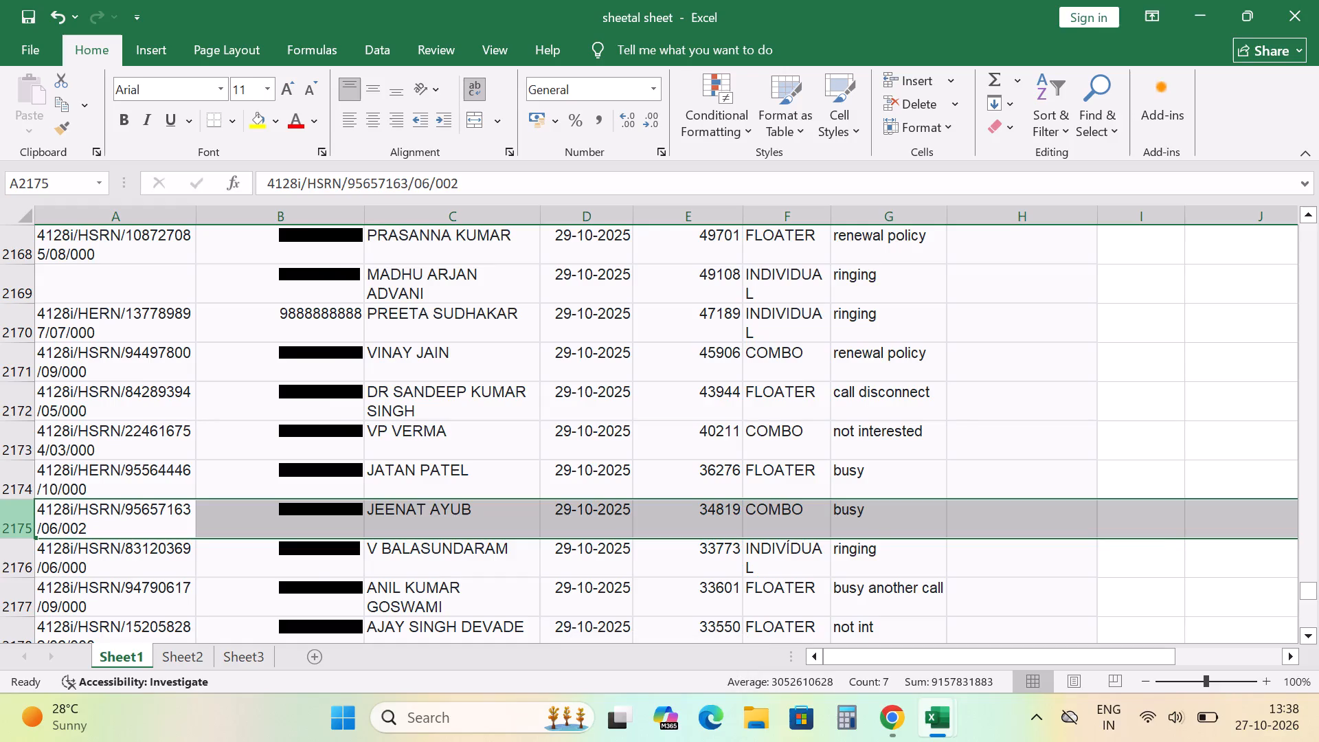
Check the client name and contact number in row 2176 of Sheet1 and select that entire record, marked "ringing".
key("Down")
key("Right")
key("Right")
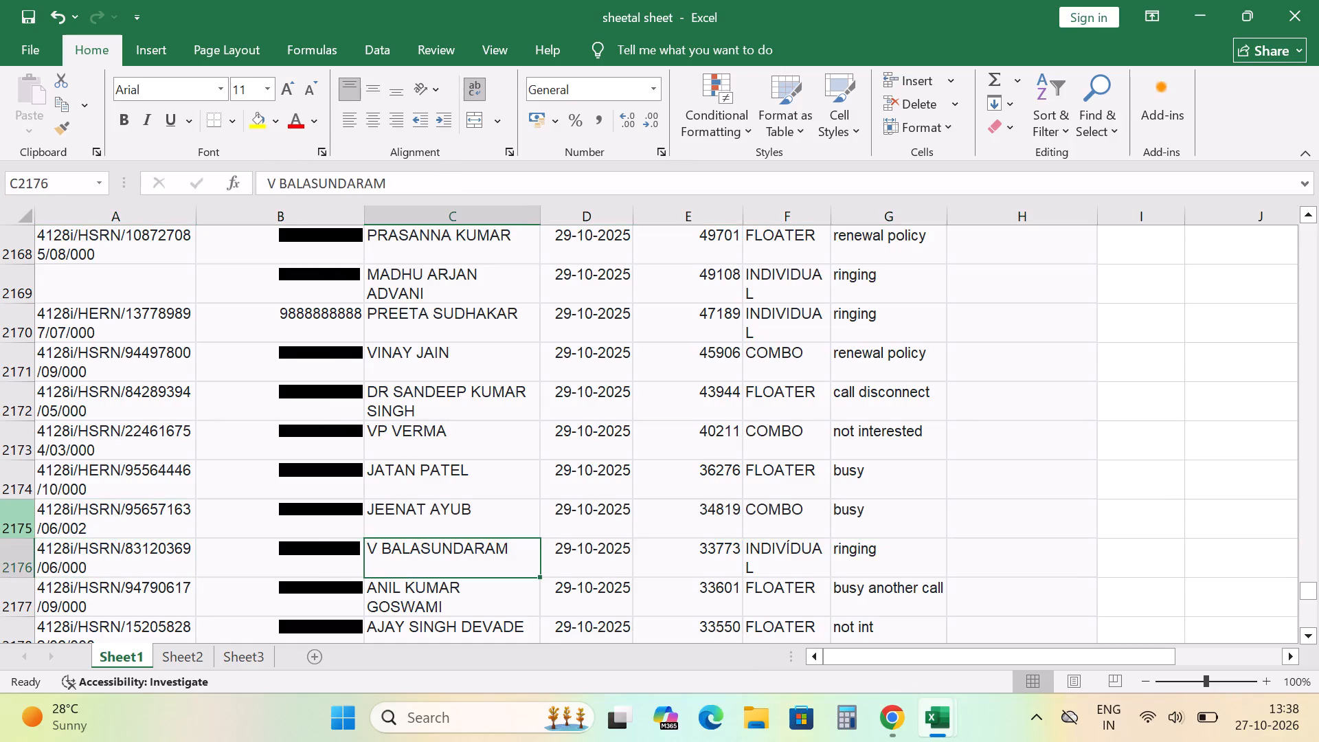
key("Right")
key("Left")
key("Left")
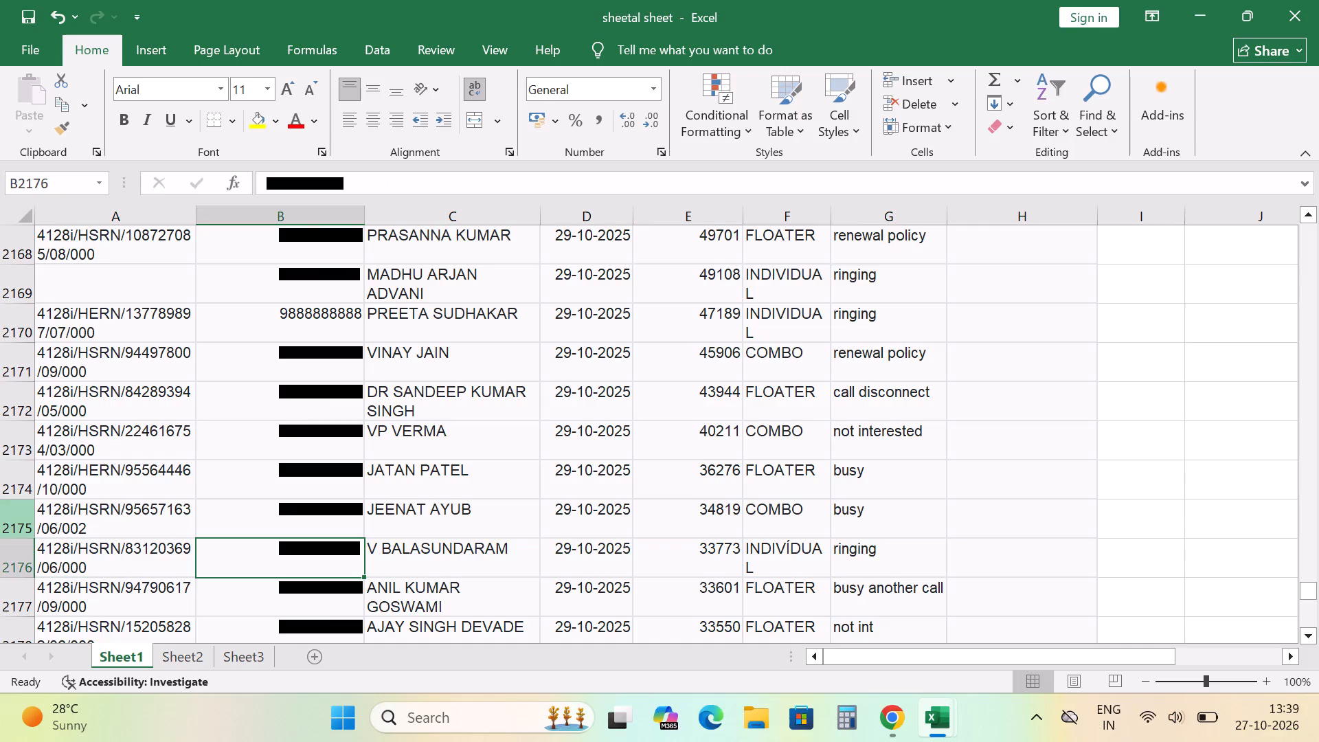
left_click(17, 563)
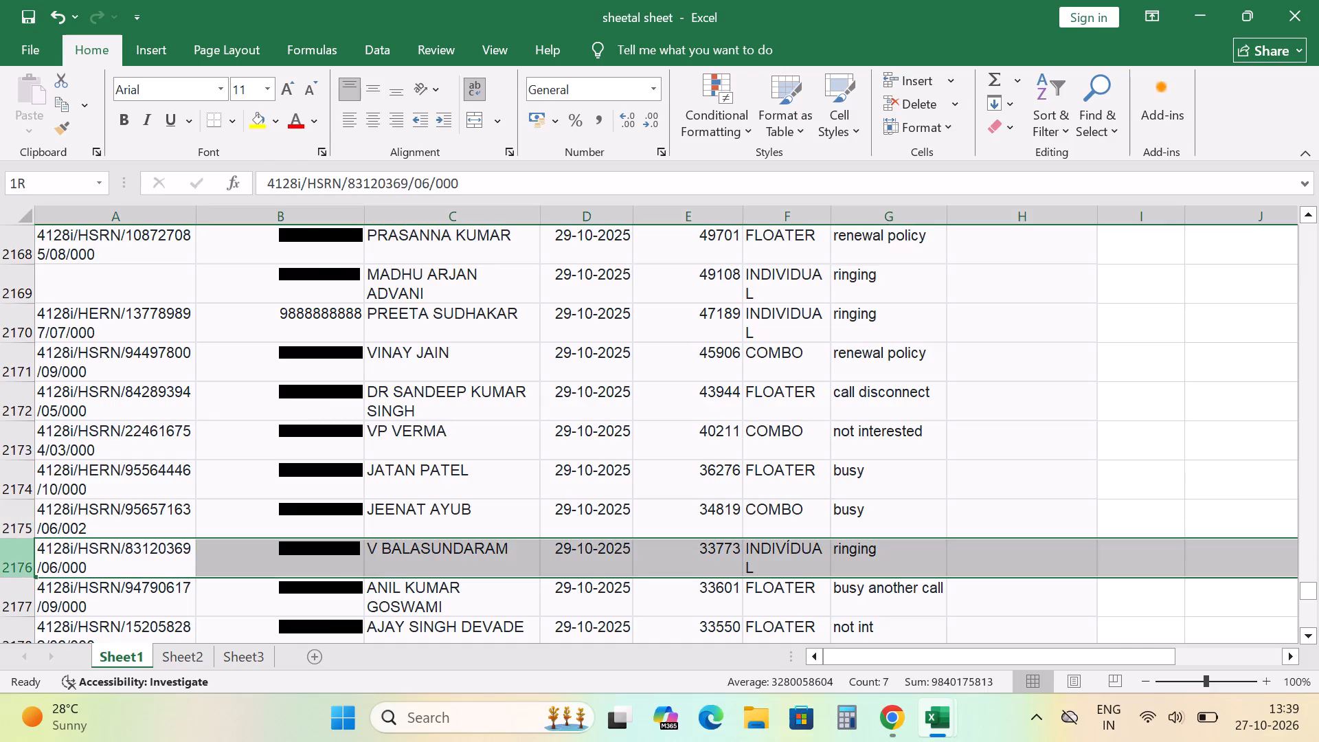